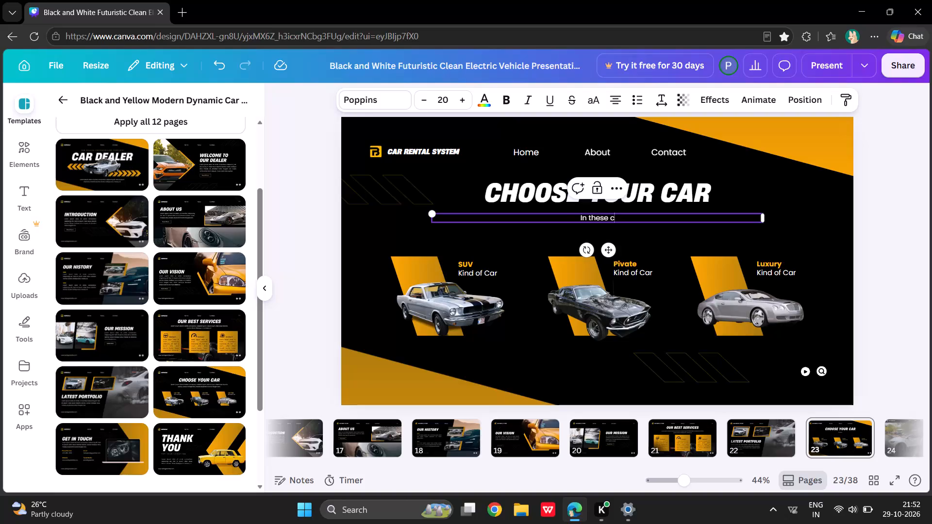
Continue the sentence under the CHOOSE YOUR CAR heading with "ar renatl system owner can list the car on our website".
{"action": "type", "text": "ar renatl system"}
{"action": "key", "text": "space"}
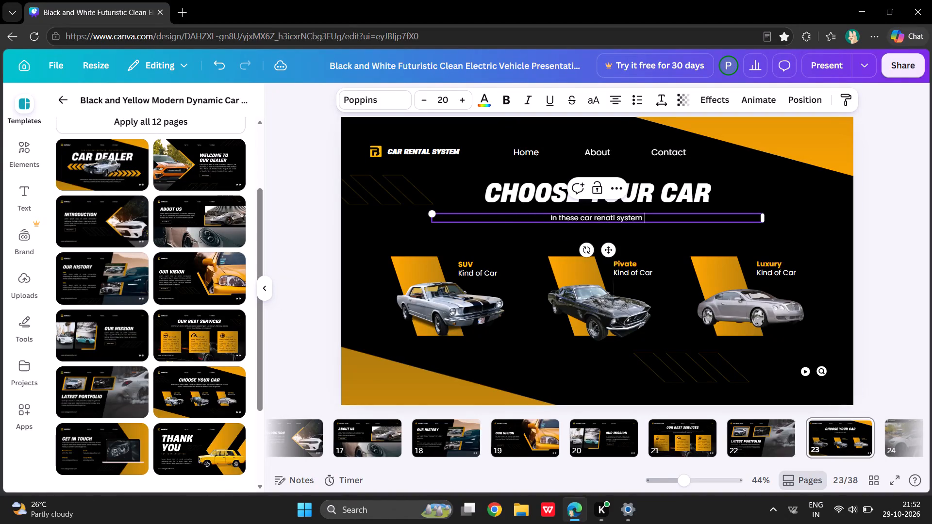
{"action": "type", "text": "owner"}
{"action": "key", "text": "space"}
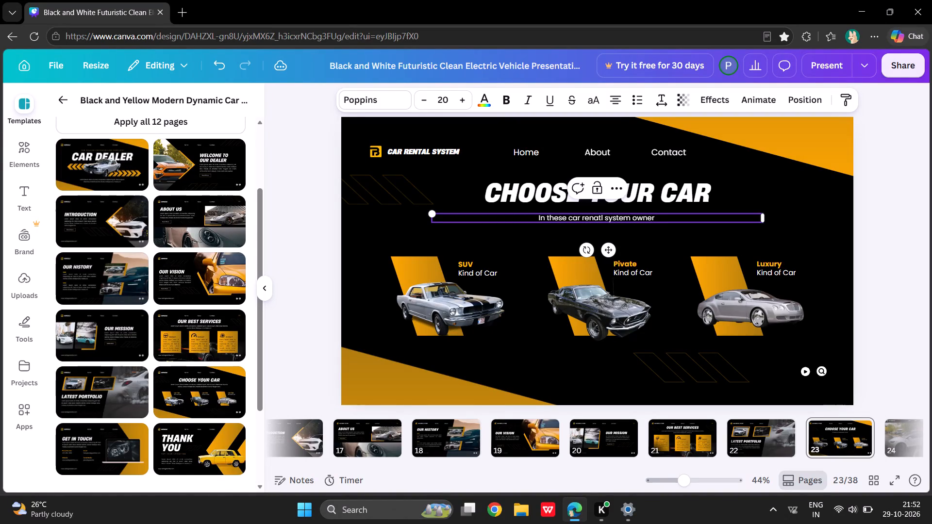
{"action": "type", "text": "ca"}
{"action": "key", "text": "space"}
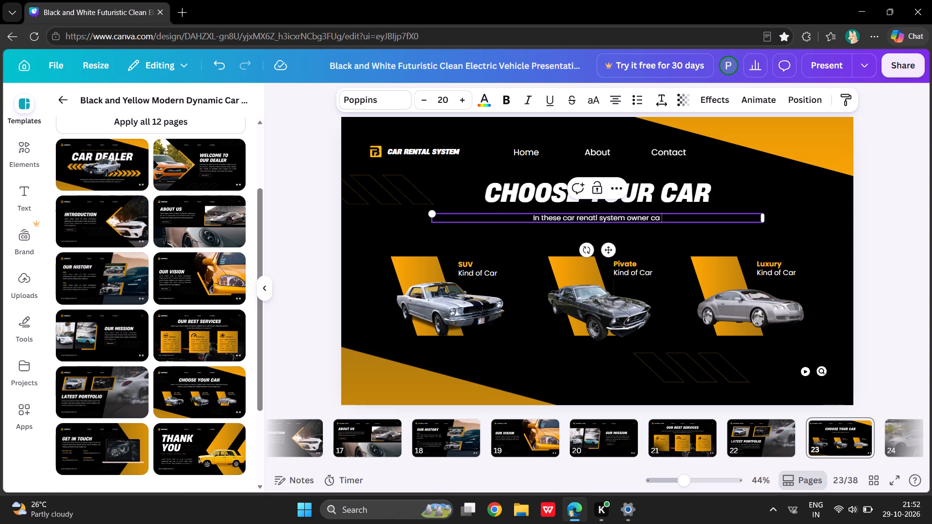
{"action": "key", "text": "equal"}
{"action": "key", "text": "BackSpace"}
{"action": "key", "text": "BackSpace"}
{"action": "type", "text": "n"}
{"action": "key", "text": "space"}
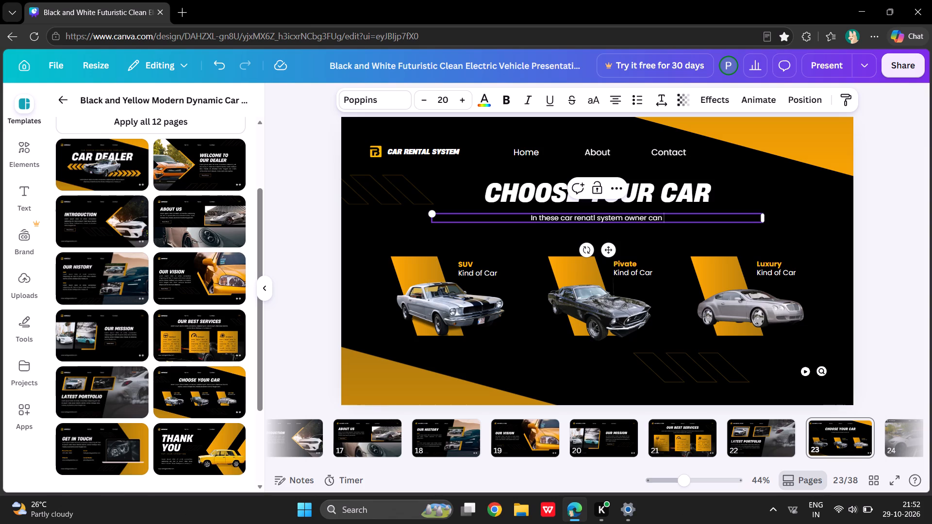
{"action": "type", "text": "list the car"}
{"action": "key", "text": "space"}
{"action": "type", "text": "on our we"}
{"action": "key", "text": "BackSpace"}
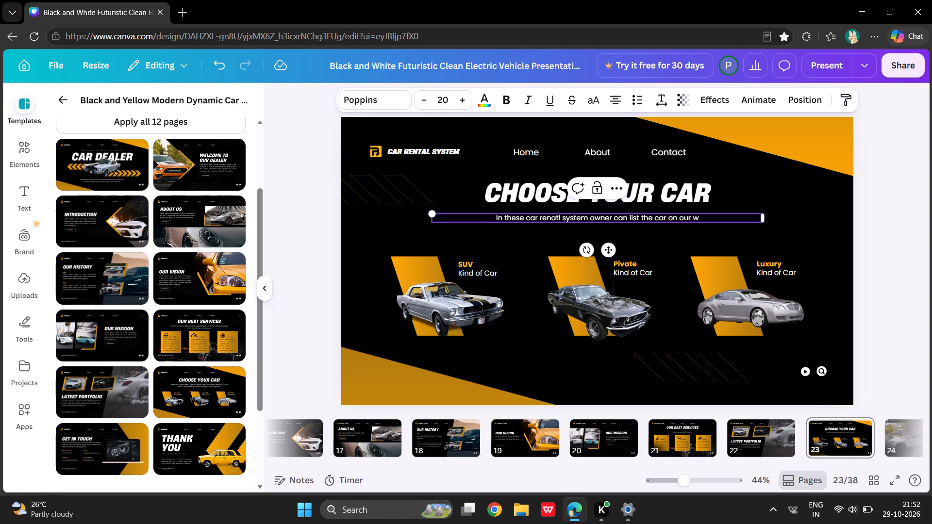
{"action": "type", "text": "ebsite"}
{"action": "key", "text": "space"}
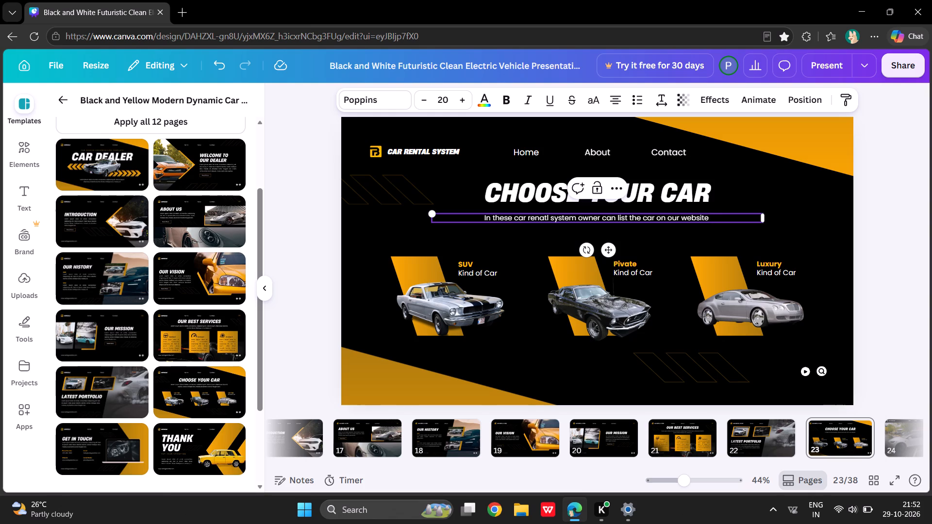
Extend the sentence under CHOOSE YOUR CAR with "and user can rent the bike,cars,cycle".
{"action": "type", "text": "and user"}
{"action": "key", "text": "space"}
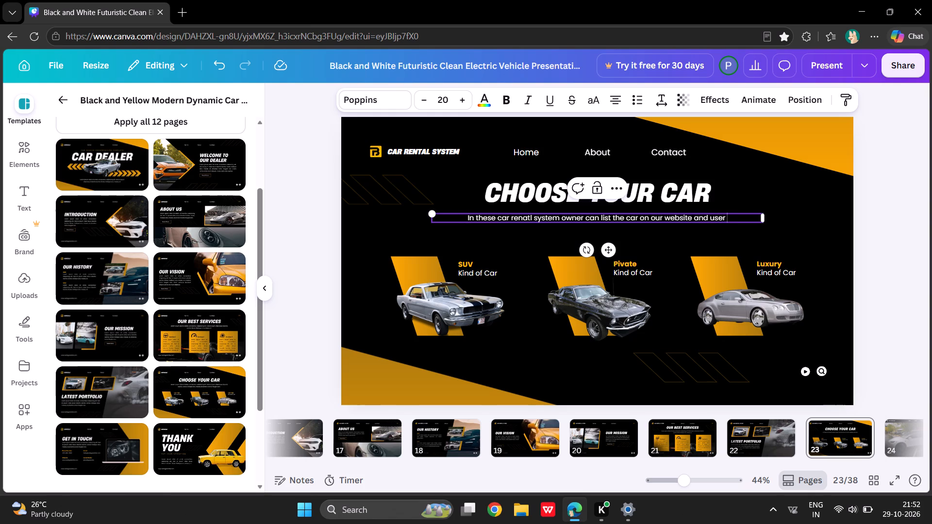
{"action": "type", "text": "can"}
{"action": "key", "text": "space"}
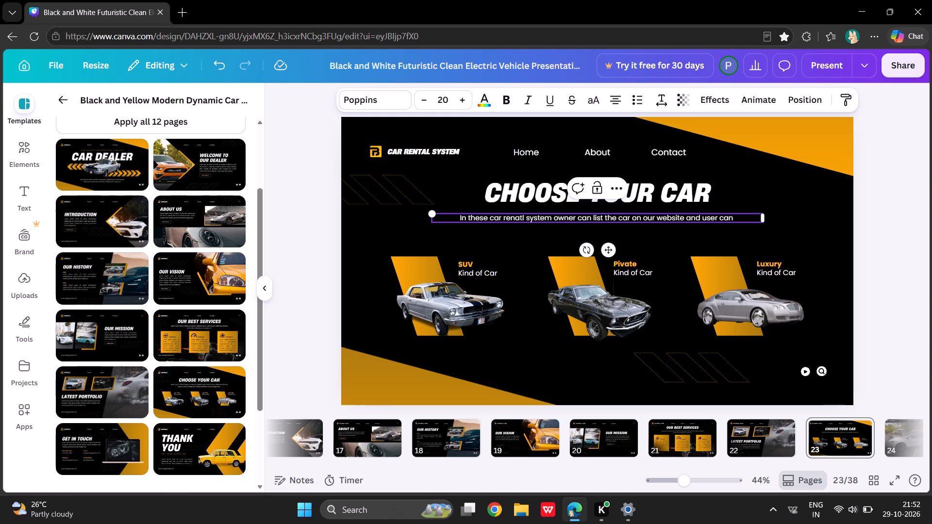
{"action": "type", "text": "rent the bike,cars,cycle"}
{"action": "key", "text": "space"}
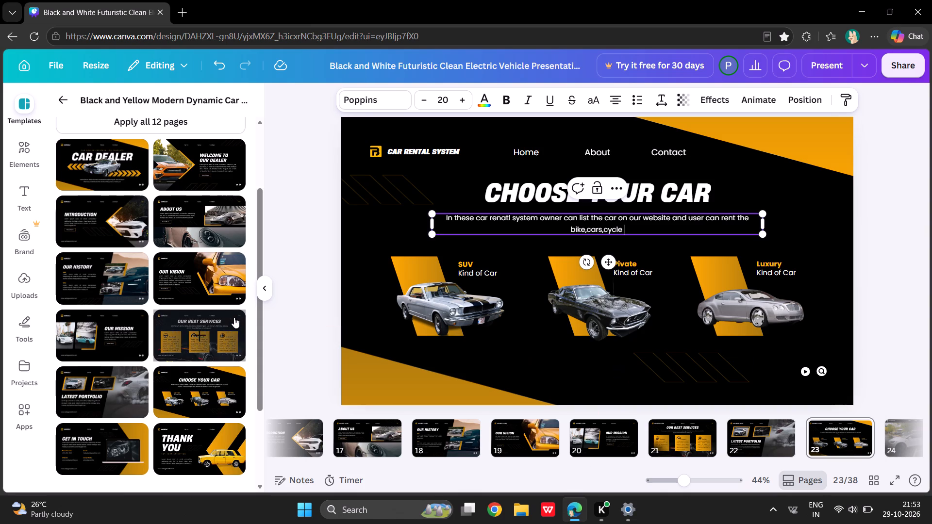
Add the GET IN TOUCH template layout as a new page.
{"action": "scroll", "coordinate": [168, 380], "scroll_direction": "down", "scroll_amount": 1}
{"action": "left_click", "coordinate": [93, 381]}
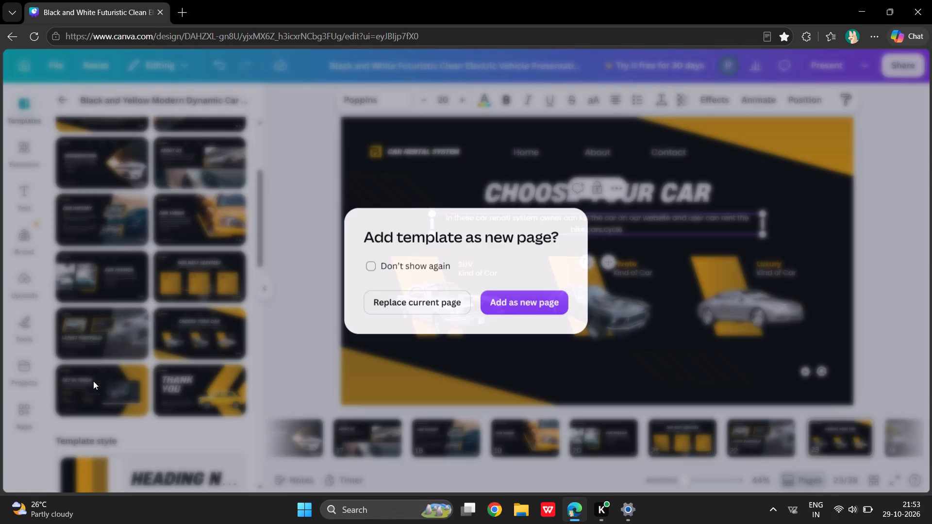
{"action": "left_click", "coordinate": [524, 294]}
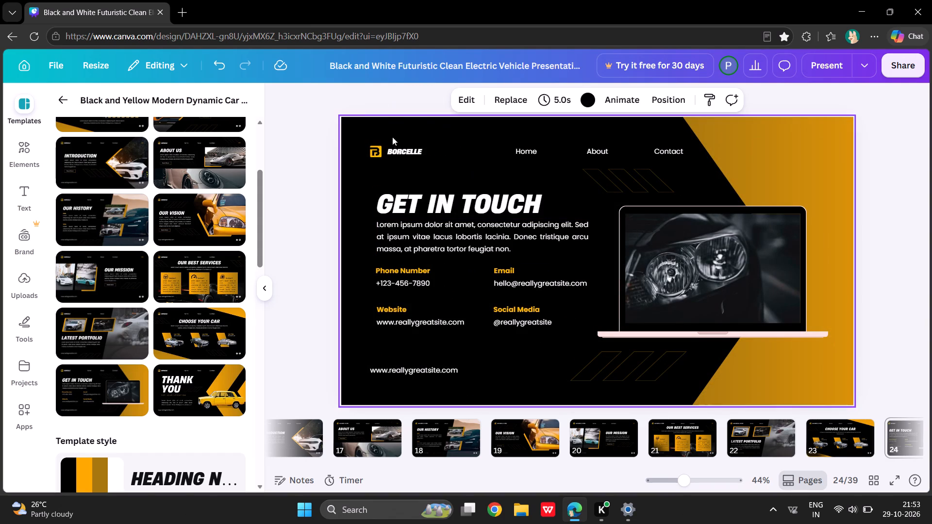
Replace the BORCELLE brand name with "CAR RENTAL SYSTEM" and widen its text box to fit on one line.
{"action": "triple_click", "coordinate": [423, 153]}
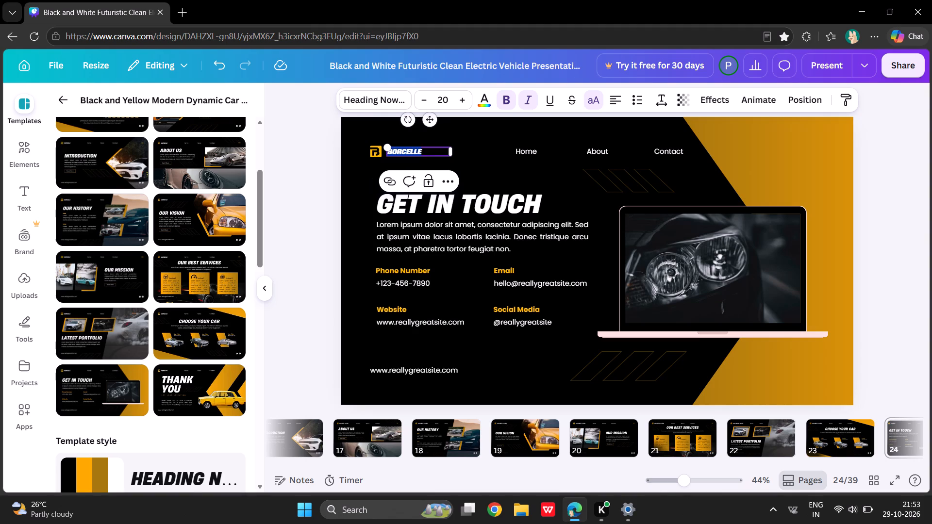
{"action": "key", "text": "BackSpace"}
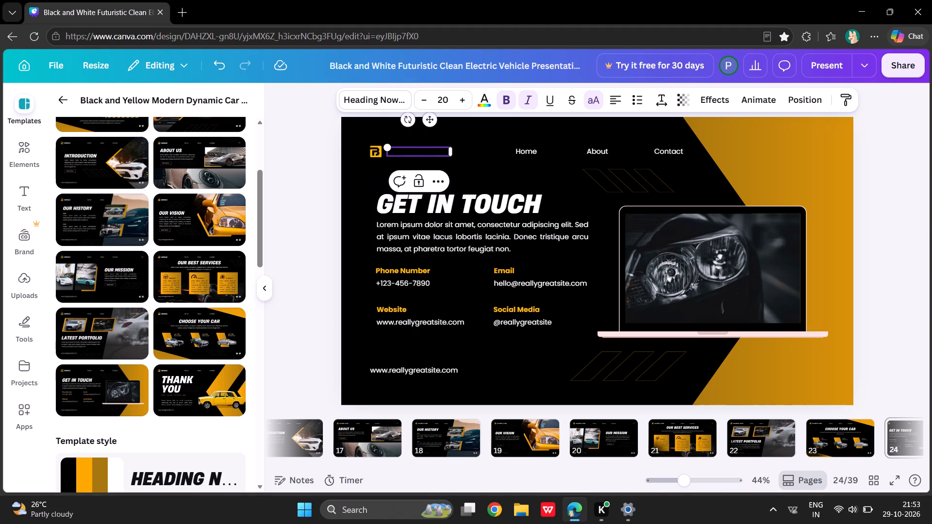
{"action": "type", "text": "CAR RENTAL SYSTEM"}
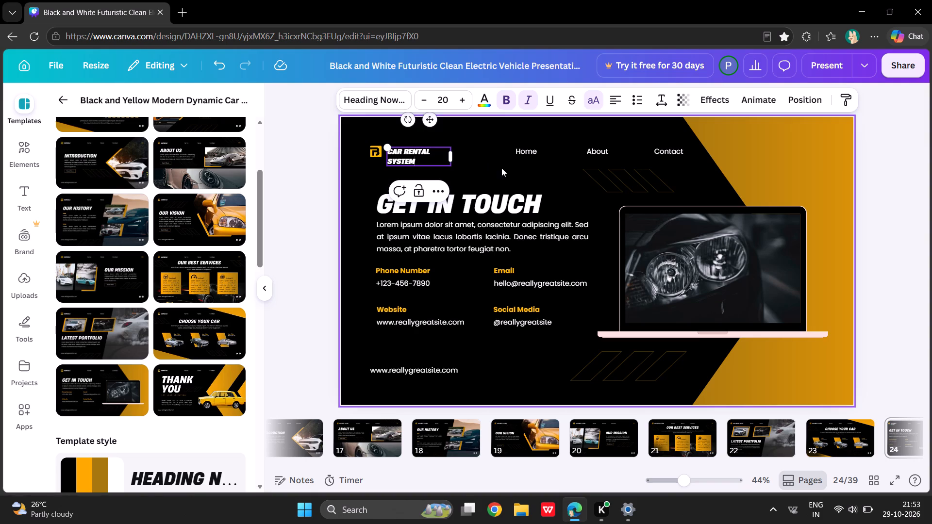
{"action": "left_click_drag", "start_coordinate": [451, 157], "coordinate": [463, 156]}
Increase the font size of the Home, About and Contact navigation labels on the GET IN TOUCH page to 24.
{"action": "left_click", "coordinate": [543, 151]}
{"action": "left_click", "coordinate": [463, 100]}
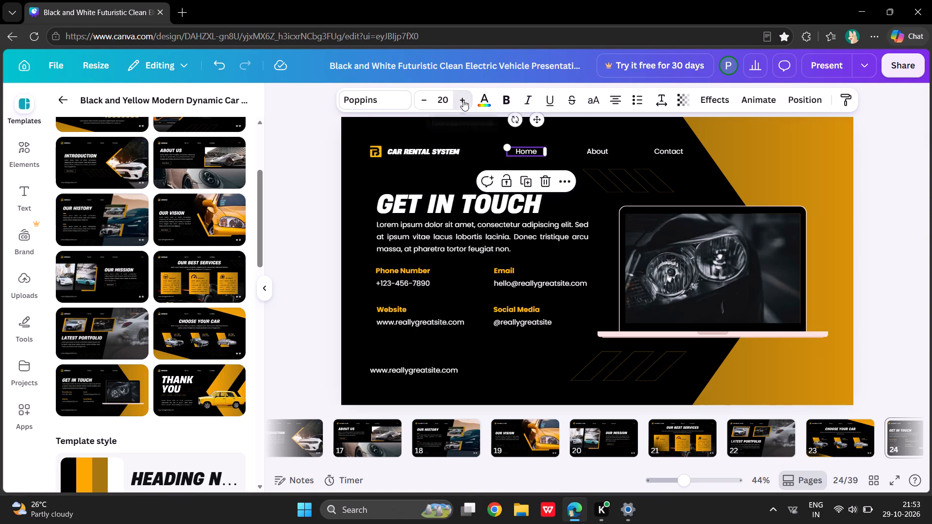
{"action": "left_click", "coordinate": [463, 100]}
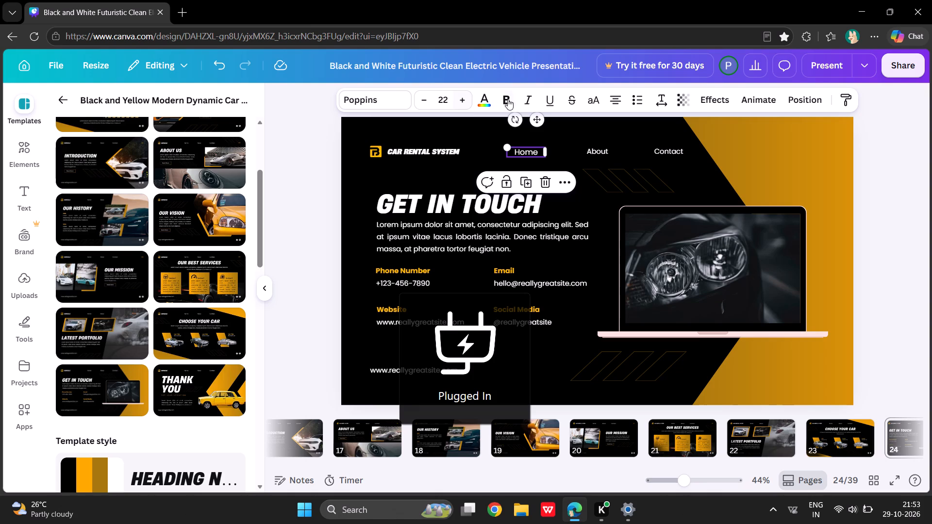
{"action": "double_click", "coordinate": [462, 98]}
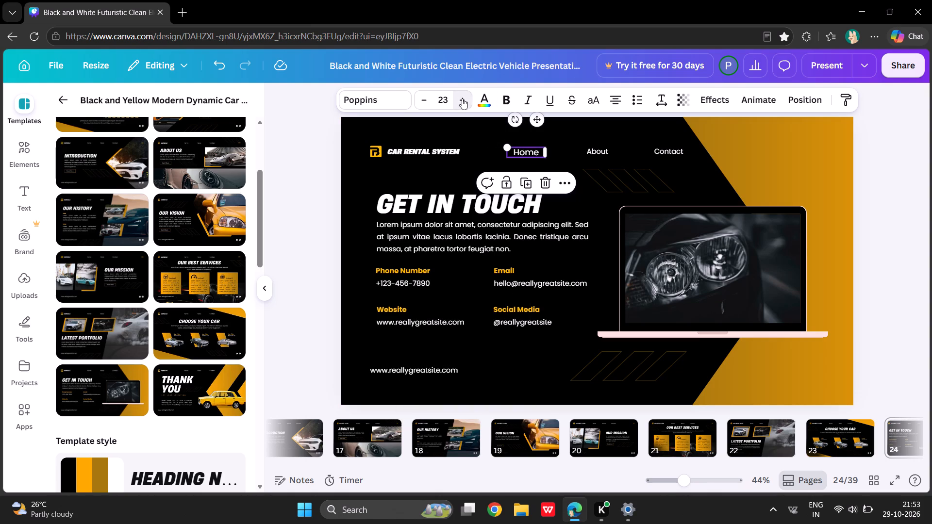
{"action": "left_click", "coordinate": [606, 143]}
{"action": "left_click", "coordinate": [606, 151]}
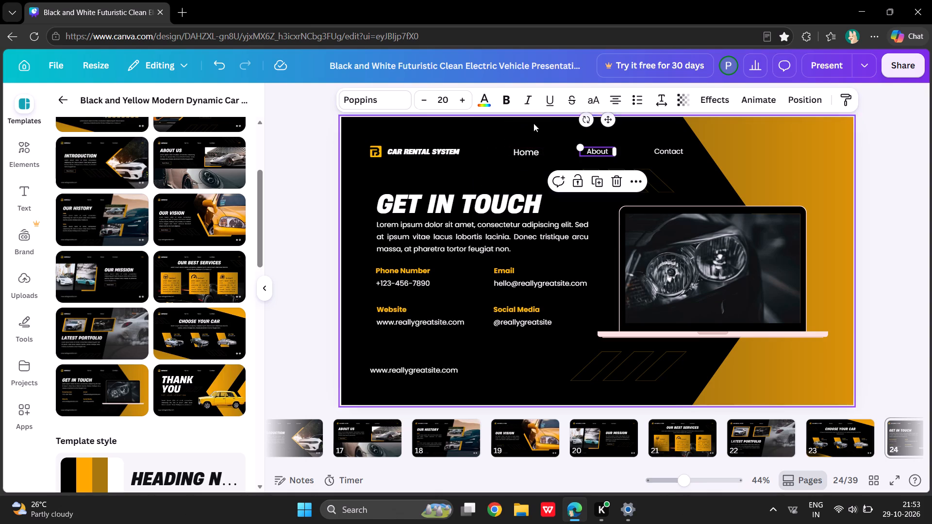
{"action": "triple_click", "coordinate": [460, 98]}
{"action": "left_click", "coordinate": [460, 98]}
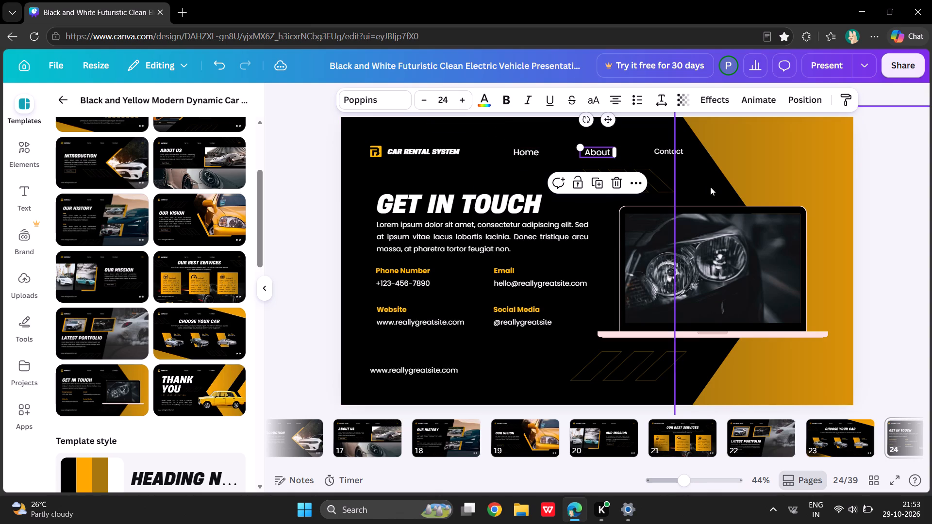
{"action": "left_click", "coordinate": [674, 154]}
{"action": "triple_click", "coordinate": [462, 98]}
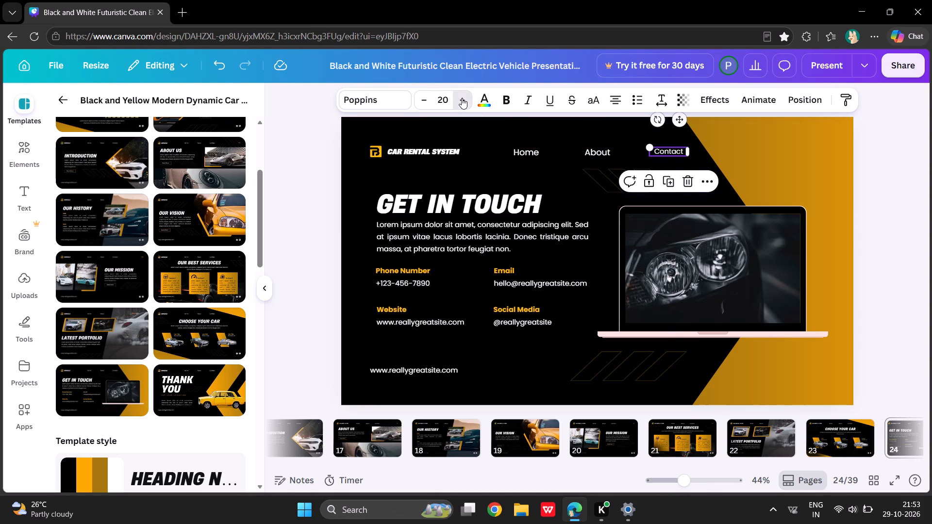
{"action": "left_click", "coordinate": [462, 98]}
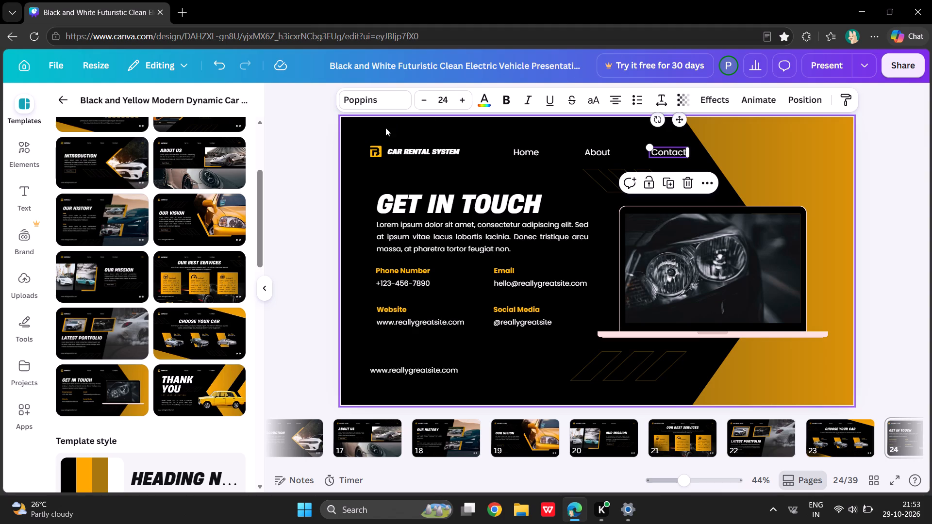
Clear the placeholder number under the Phone Number label on the GET IN TOUCH page.
{"action": "double_click", "coordinate": [401, 278]}
{"action": "key", "text": "BackSpace"}
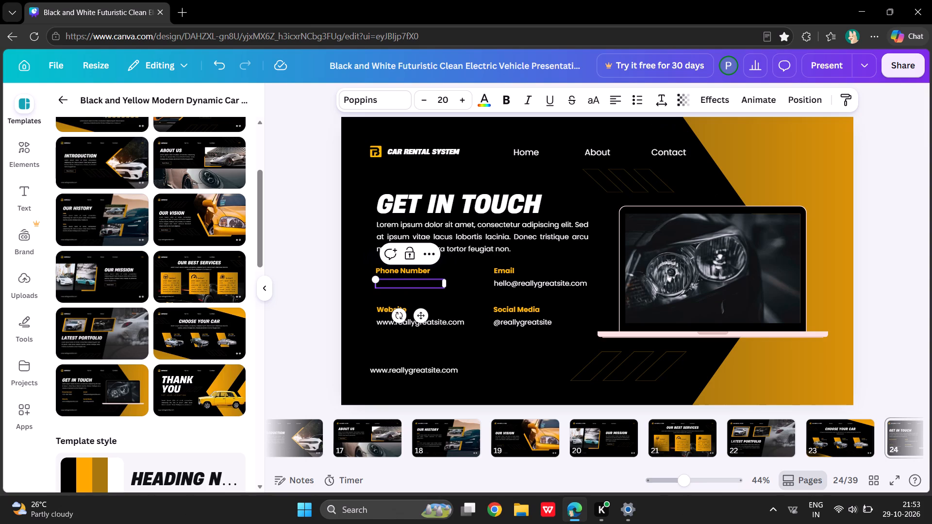
Enter a ten-digit contact number under the Phone Number label on the GET IN TOUCH page.
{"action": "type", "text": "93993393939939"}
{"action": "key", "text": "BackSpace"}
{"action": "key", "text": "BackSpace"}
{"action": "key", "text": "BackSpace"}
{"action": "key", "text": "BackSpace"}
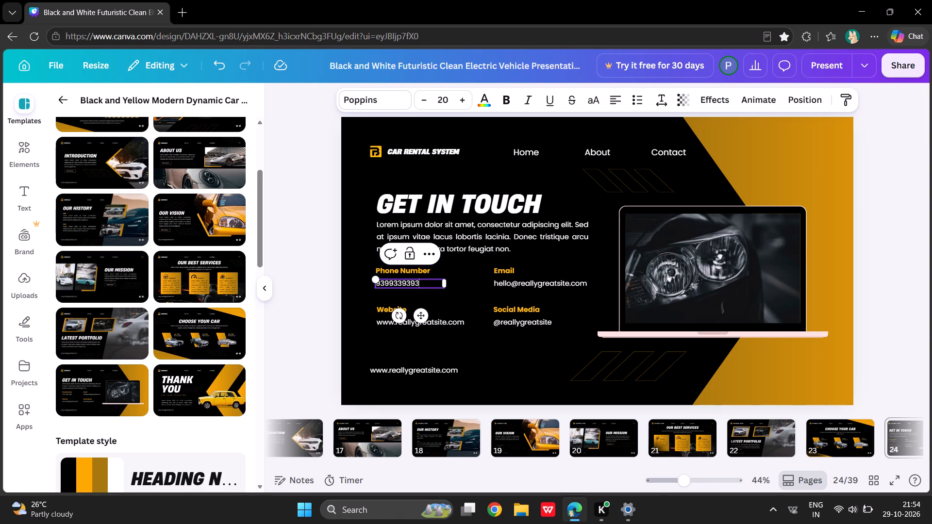
Open the placeholder address under the Email label on the GET IN TOUCH page for editing.
{"action": "double_click", "coordinate": [517, 288]}
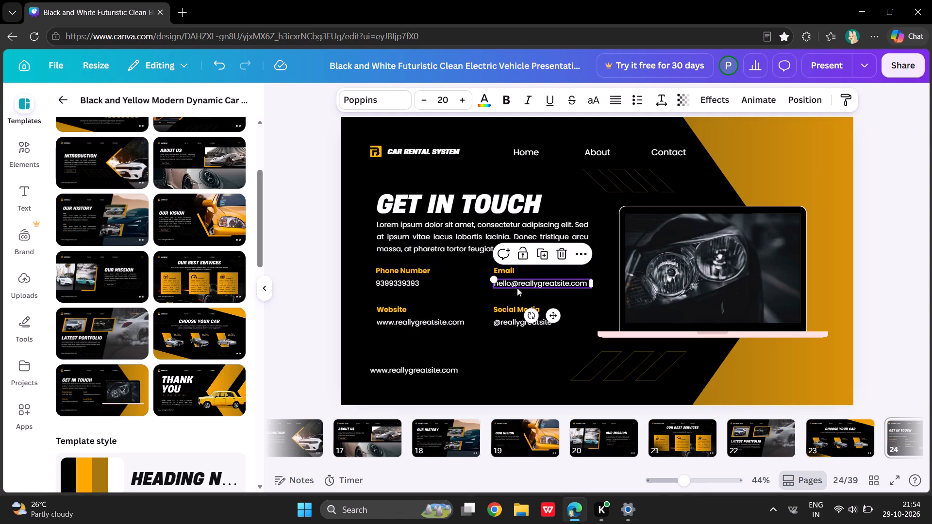
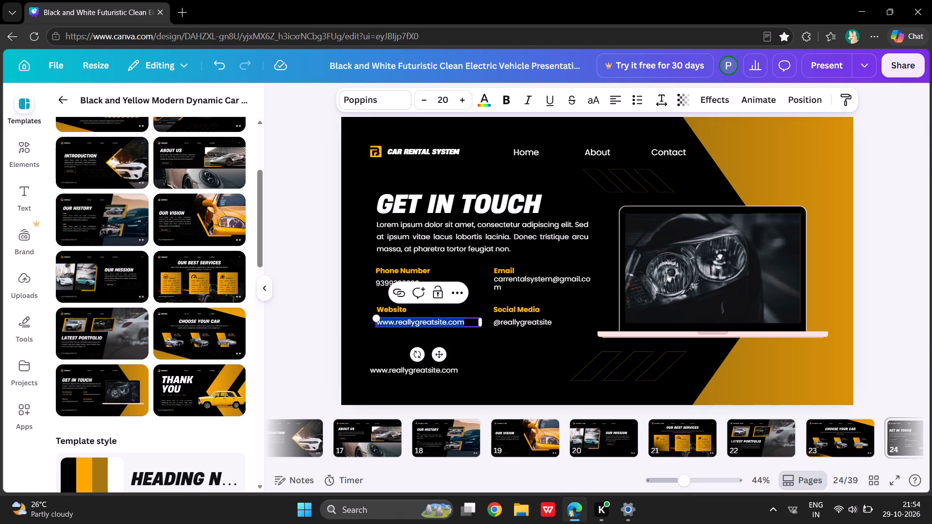
{"action": "key", "text": "BackSpace"}
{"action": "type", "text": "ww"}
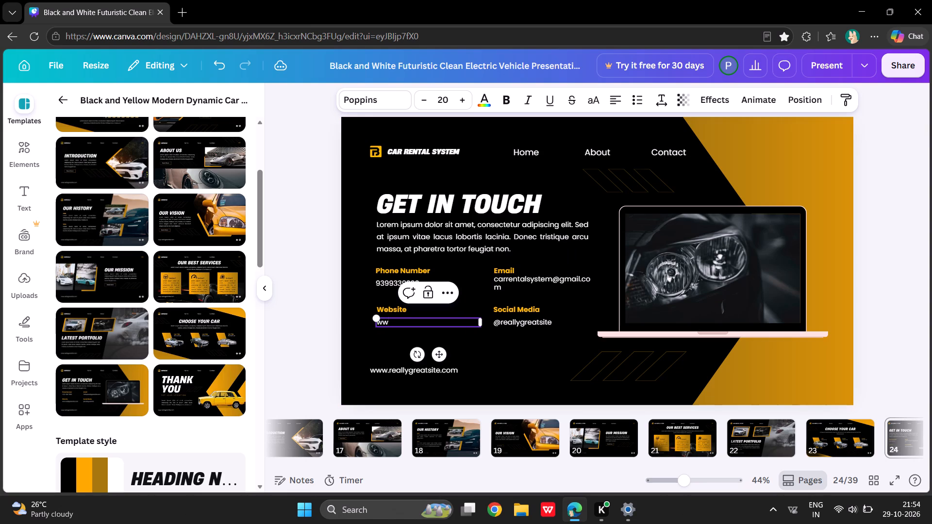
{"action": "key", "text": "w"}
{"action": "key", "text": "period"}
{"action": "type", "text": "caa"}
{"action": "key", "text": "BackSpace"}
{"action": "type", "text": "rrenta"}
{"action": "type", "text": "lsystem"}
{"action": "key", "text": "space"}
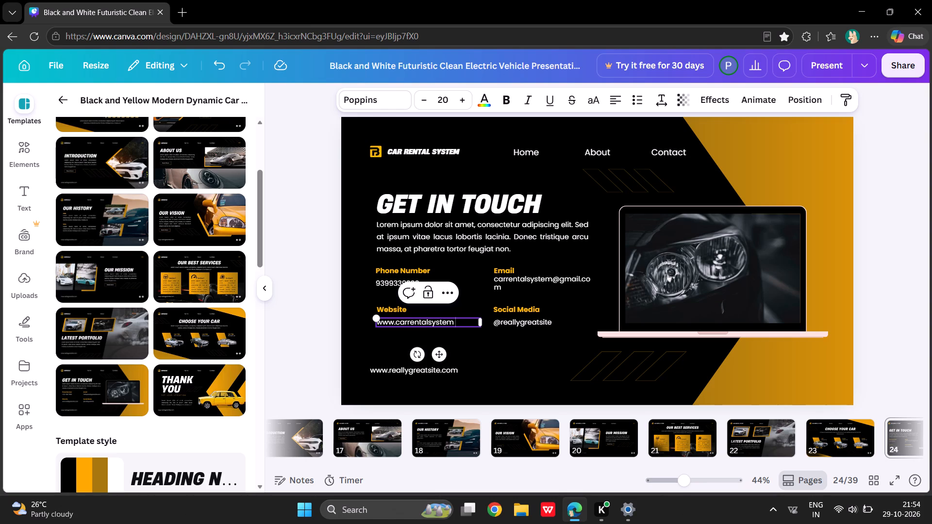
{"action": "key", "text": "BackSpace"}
{"action": "type", "text": ".com"}
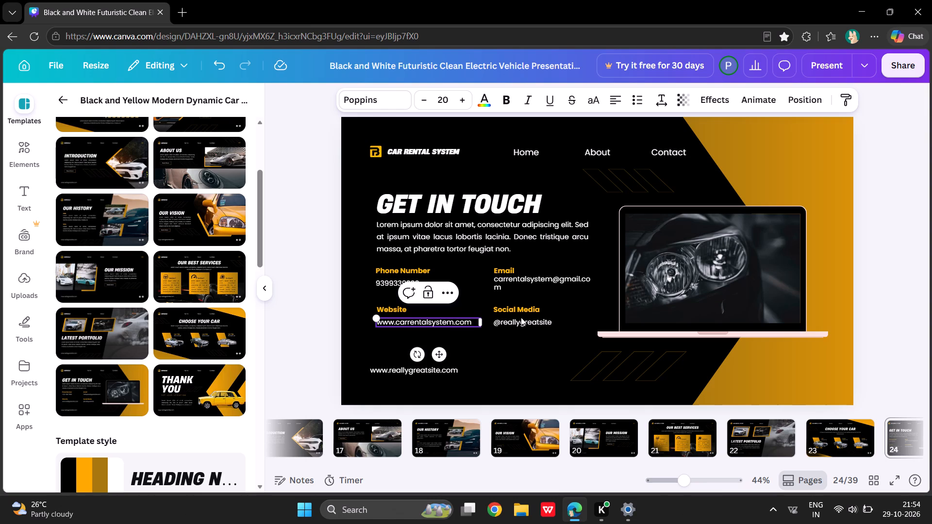
{"action": "double_click", "coordinate": [521, 317]}
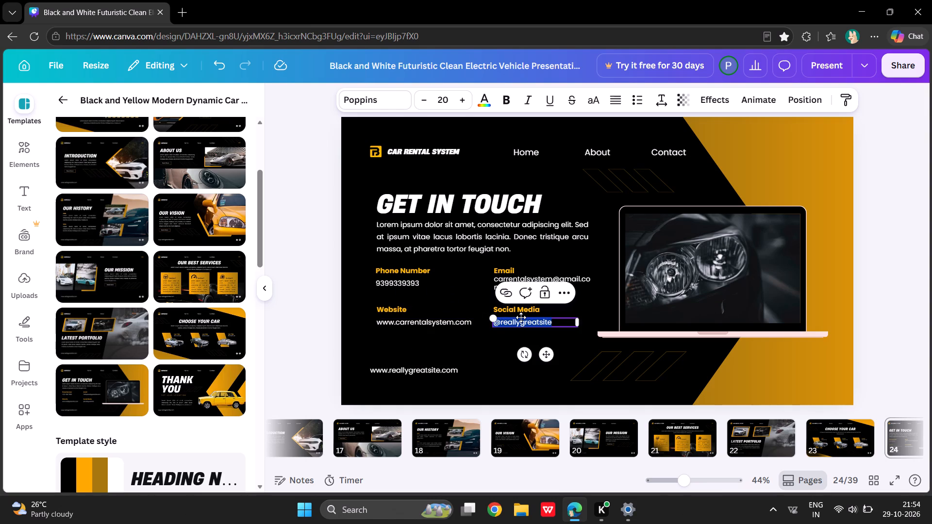
{"action": "key", "text": "BackSpace"}
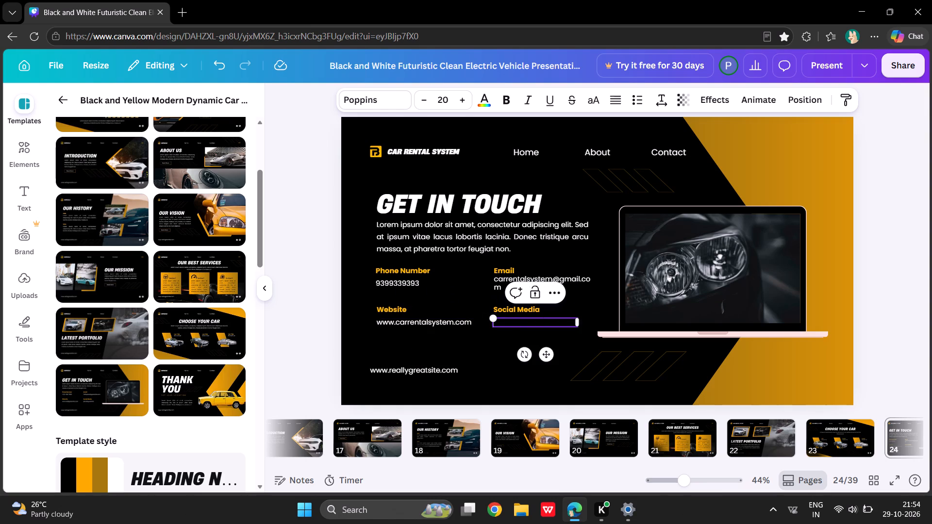
{"action": "key", "text": "shift+at"}
{"action": "type", "text": "ccar"}
{"action": "type", "text": "rental"}
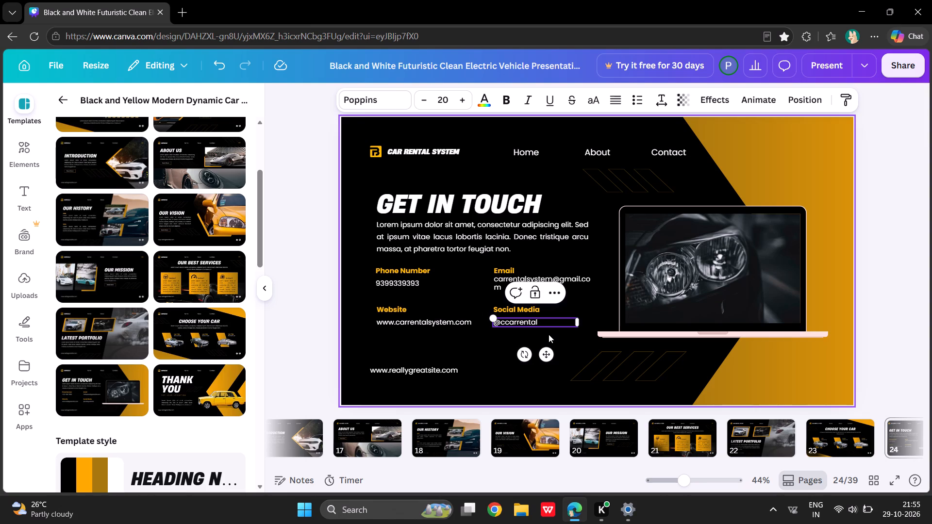
{"action": "type", "text": "system"}
Replace the lorem ipsum paragraph under the GET IN TOUCH heading with "Car rental system was project that very closet to people".
{"action": "double_click", "coordinate": [488, 235]}
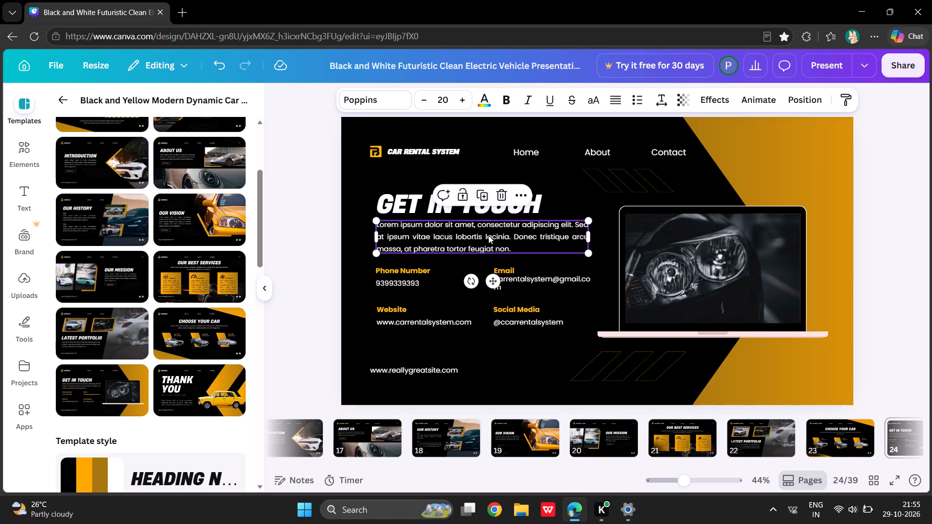
{"action": "key", "text": "BackSpace"}
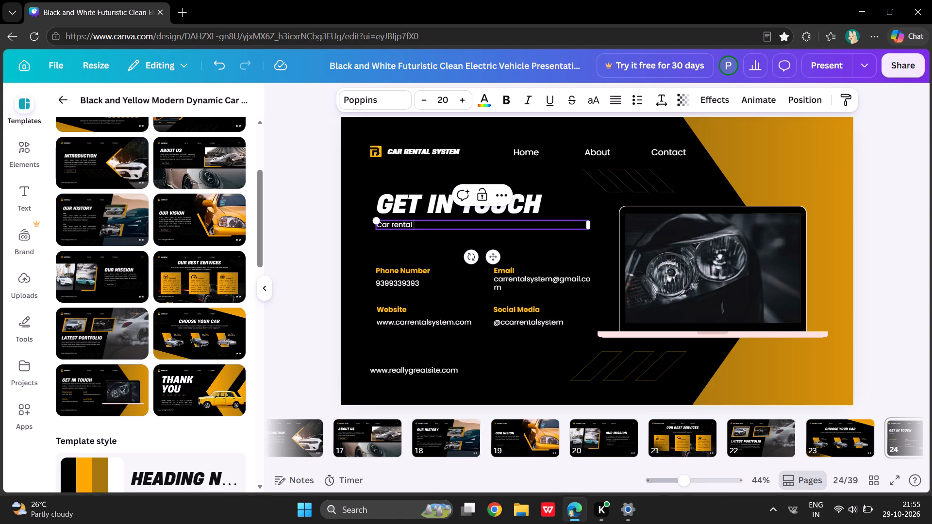
{"action": "type", "text": "system"}
{"action": "key", "text": "space"}
{"action": "key", "text": "o"}
{"action": "key", "text": "BackSpace"}
{"action": "type", "text": "was"}
{"action": "key", "text": "space"}
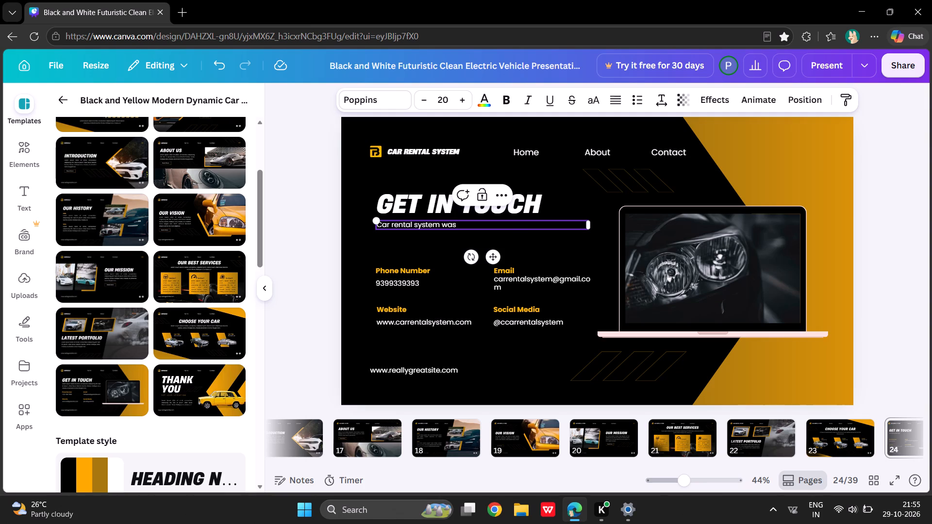
{"action": "type", "text": "proje"}
{"action": "key", "text": "t"}
{"action": "key", "text": "BackSpace"}
{"action": "type", "text": "ct"}
{"action": "key", "text": "space"}
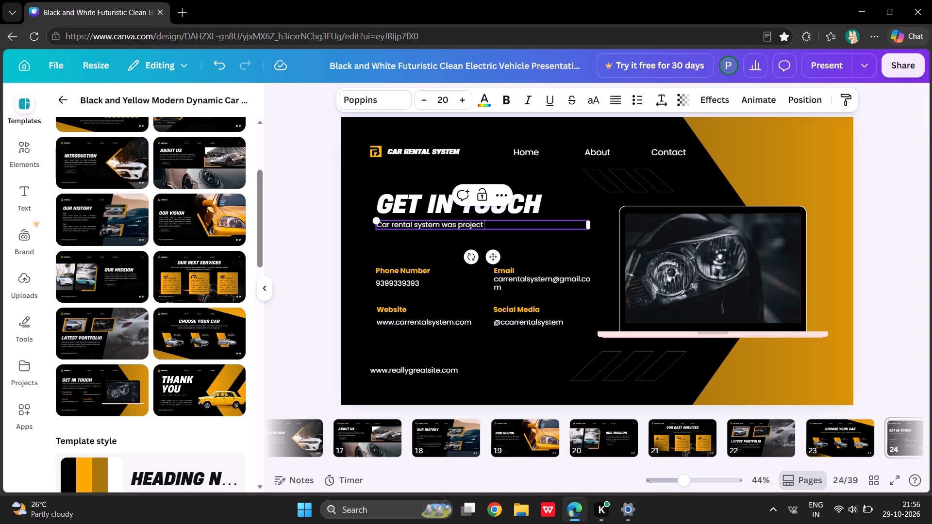
{"action": "key", "text": "space"}
{"action": "type", "text": "that very closet"}
{"action": "key", "text": "space"}
{"action": "key", "text": "space"}
{"action": "type", "text": "to people"}
{"action": "key", "text": "space"}
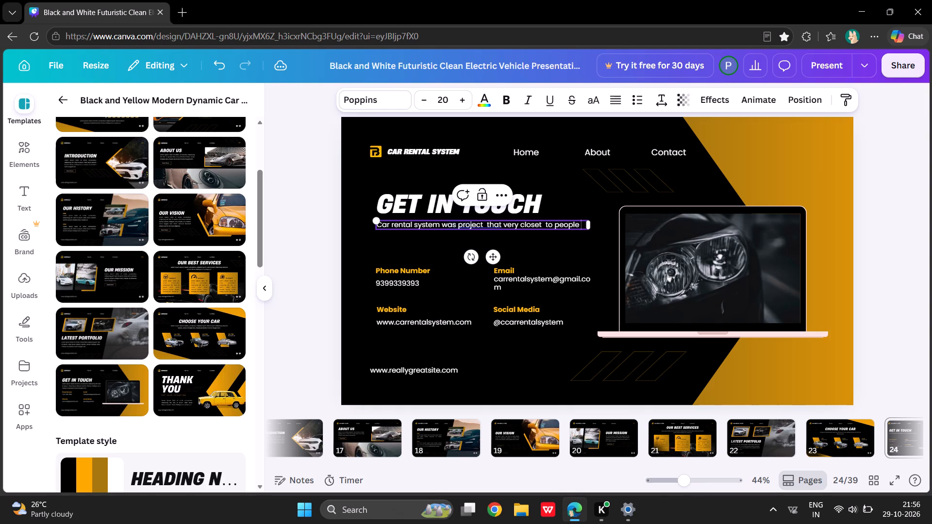
Continue the GET IN TOUCH description sentence with "because people where".
{"action": "key", "text": "a"}
{"action": "type", "text": "nd"}
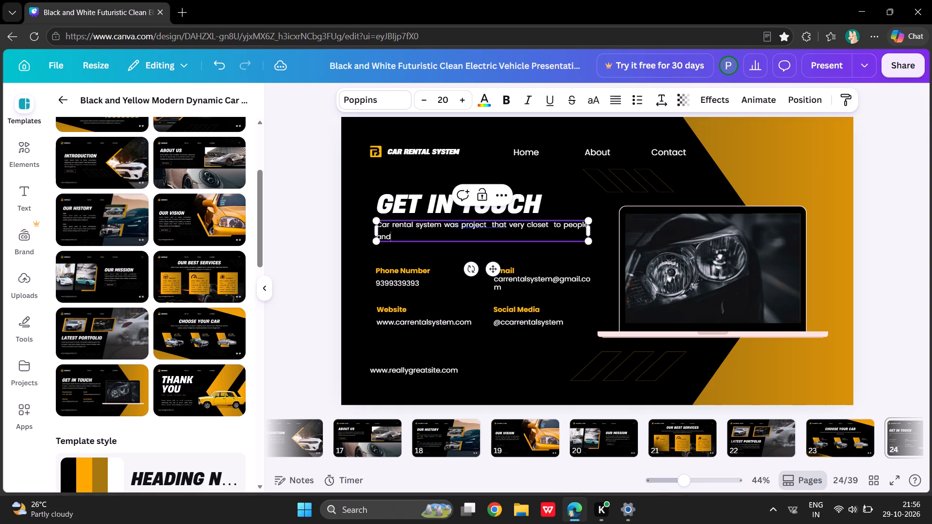
{"action": "key", "text": "BackSpace"}
{"action": "key", "text": "BackSpace"}
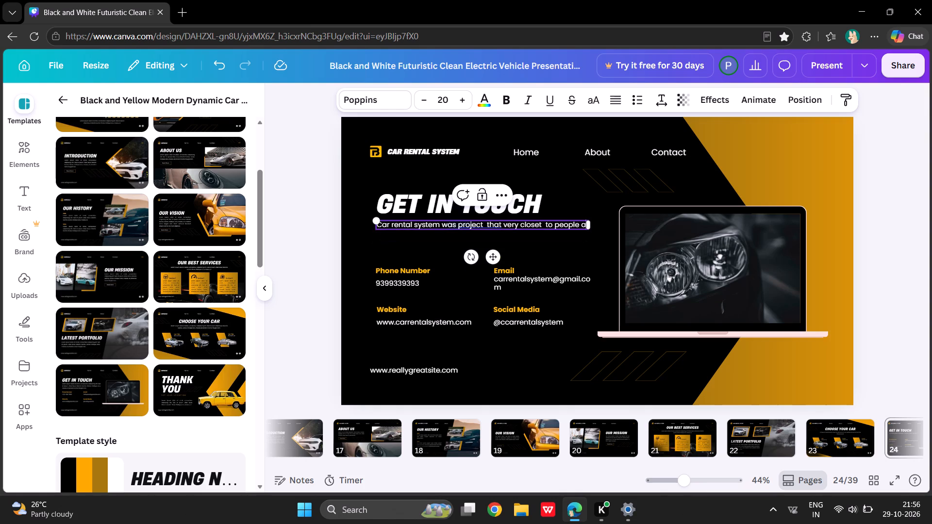
{"action": "key", "text": "BackSpace"}
{"action": "type", "text": "be"}
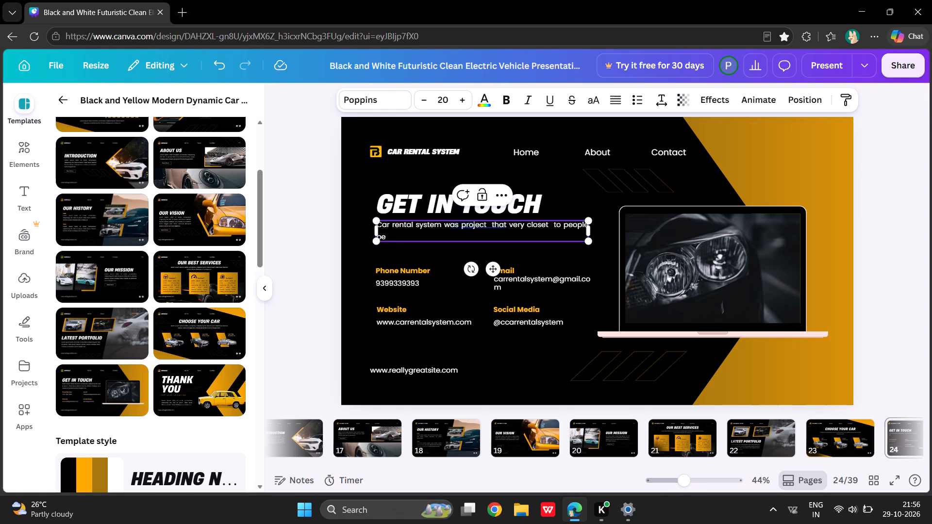
{"action": "type", "text": "causee"}
{"action": "key", "text": "space"}
{"action": "key", "text": "BackSpace"}
{"action": "key", "text": "BackSpace"}
{"action": "key", "text": "space"}
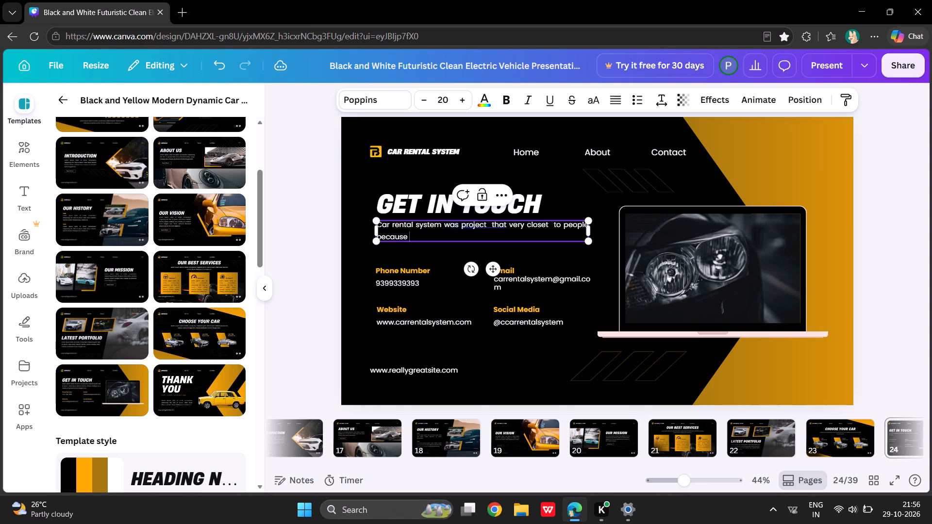
{"action": "type", "text": "peop"}
{"action": "type", "text": "le"}
{"action": "key", "text": "space"}
{"action": "key", "text": "w"}
{"action": "type", "text": "here"}
{"action": "key", "text": "space"}
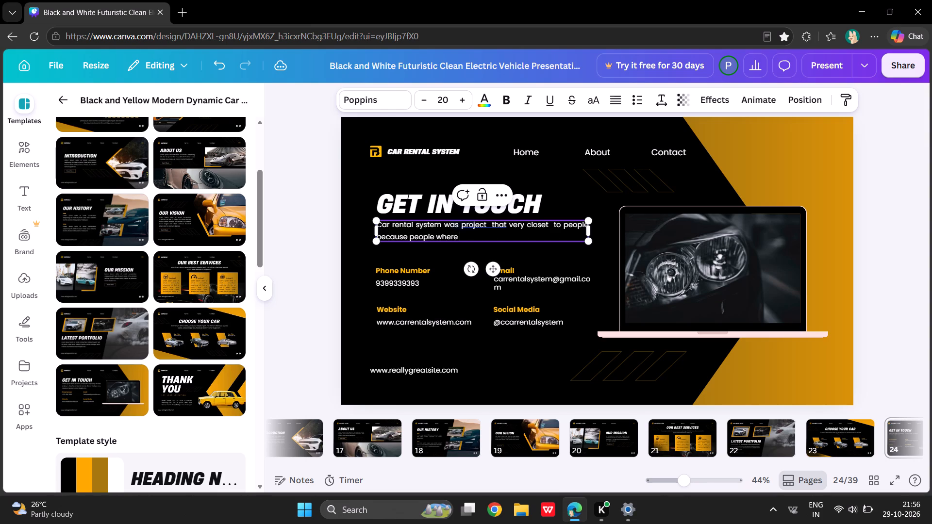
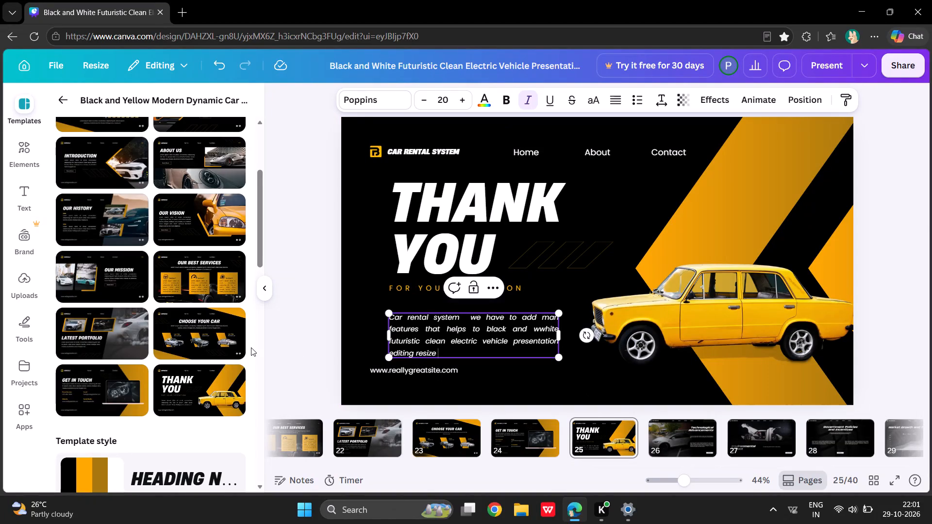
Add the "The World of Modern Cars" cover from the Black and White Modern Cars Automotive Presentation template as a new page.
{"action": "scroll", "coordinate": [251, 347], "scroll_direction": "down", "scroll_amount": 4}
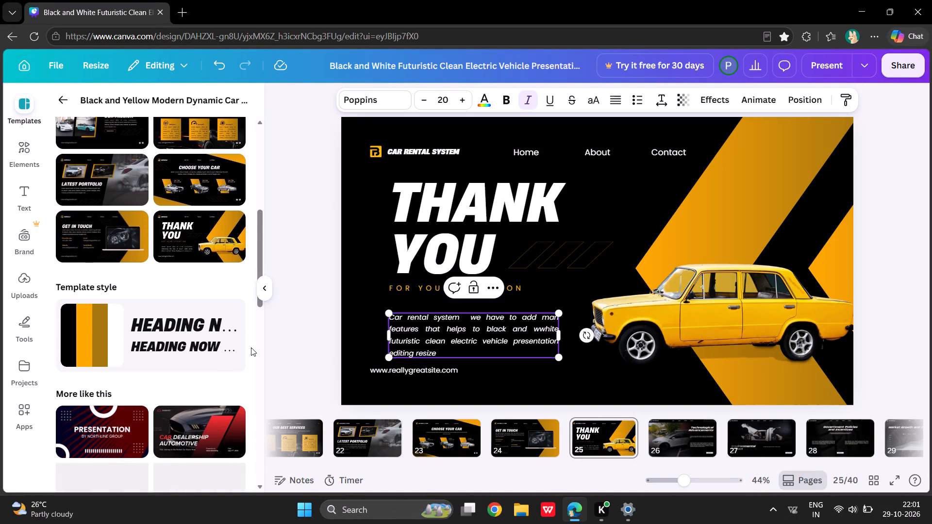
{"action": "scroll", "coordinate": [251, 347], "scroll_direction": "down", "scroll_amount": 4}
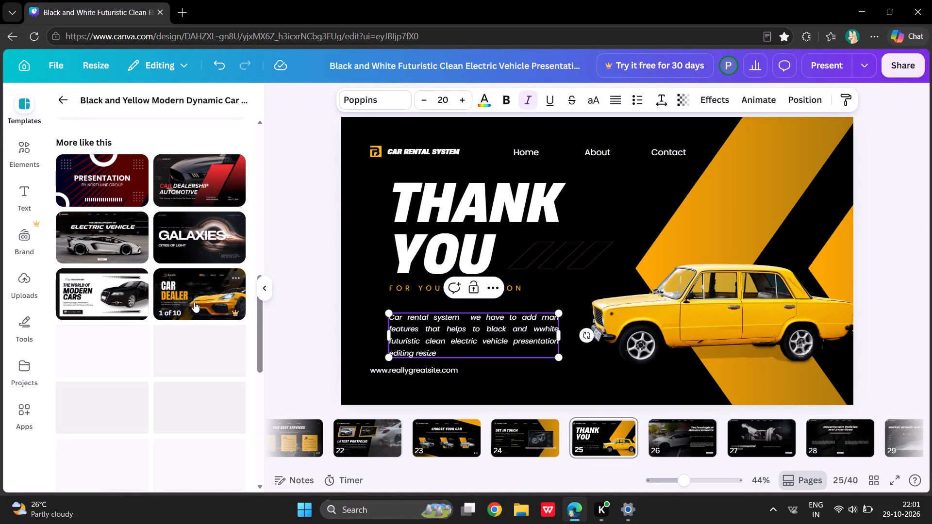
{"action": "left_click", "coordinate": [114, 288]}
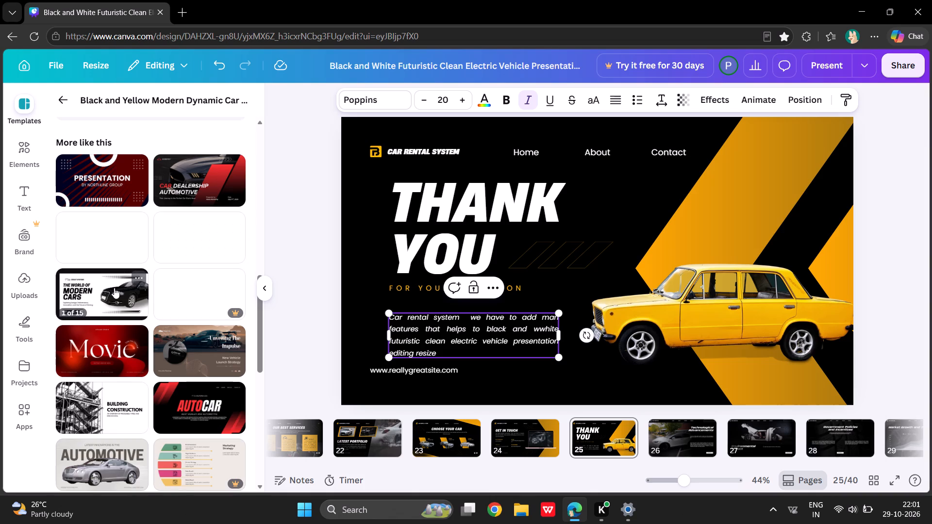
{"action": "left_click", "coordinate": [114, 288]}
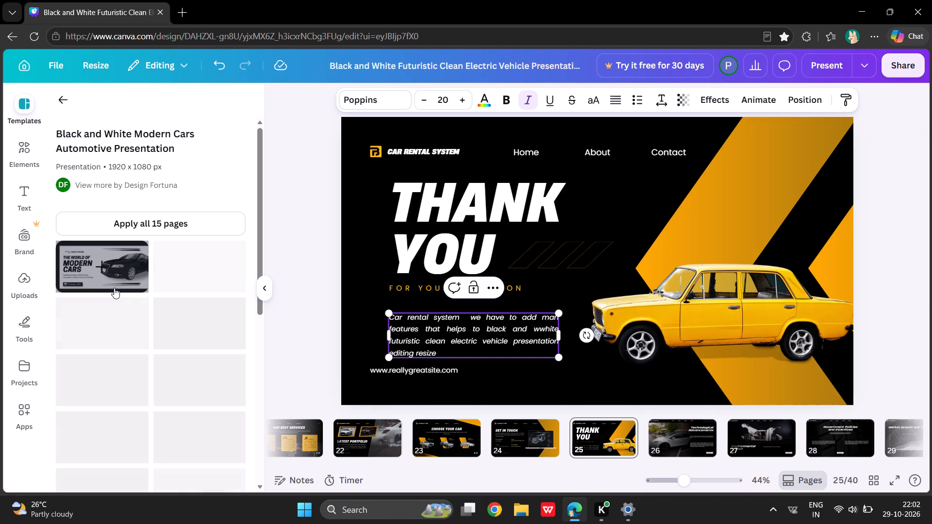
{"action": "left_click", "coordinate": [143, 274]}
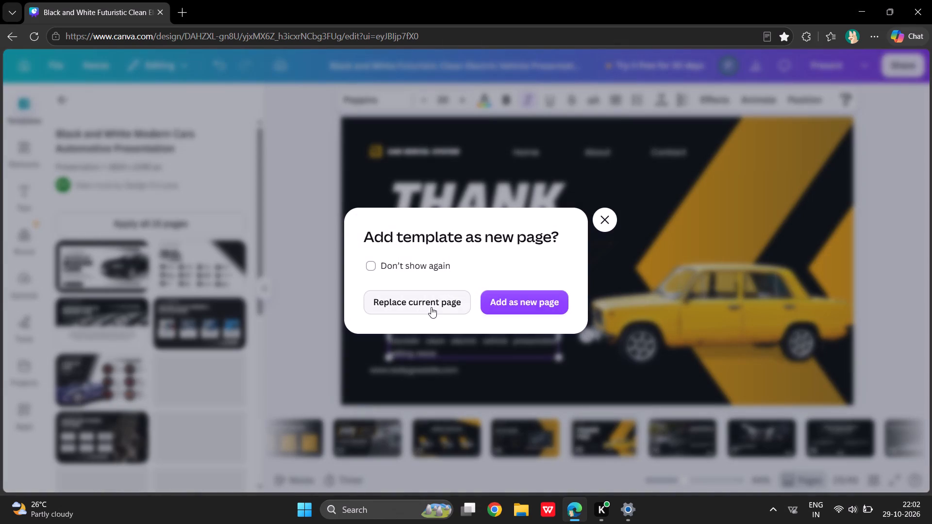
{"action": "left_click", "coordinate": [521, 297]}
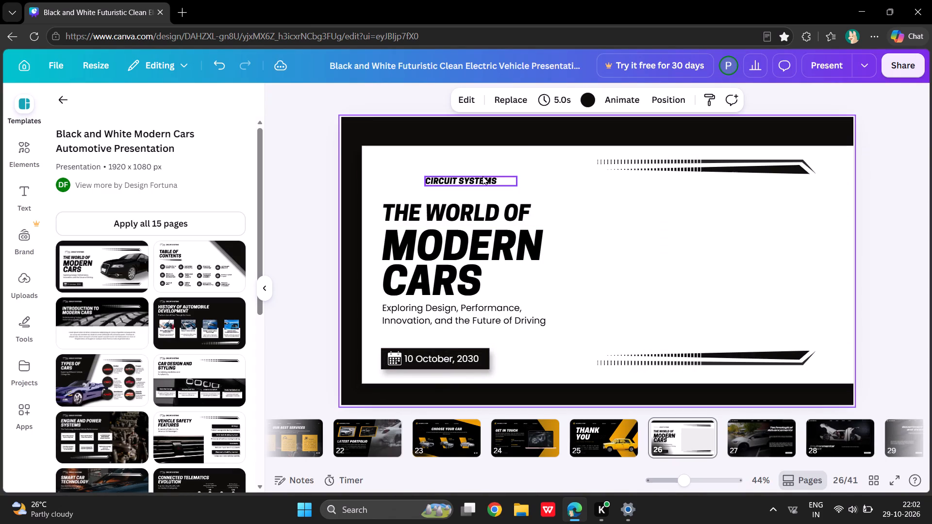
Replace the placeholder company name beside the car logo on the new cover page with "CAR RENTAL SYSTEM".
{"action": "double_click", "coordinate": [483, 176]}
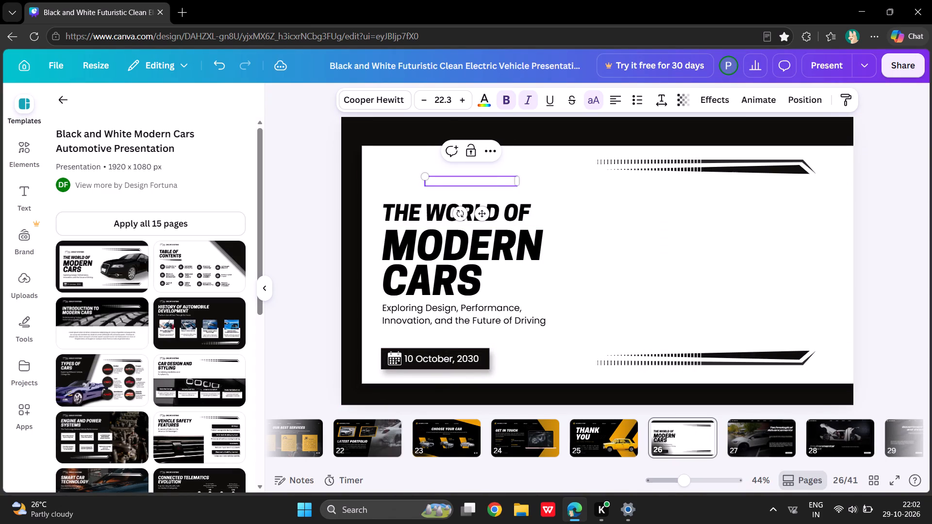
{"action": "type", "text": "CAR REN"}
{"action": "type", "text": "TAL SYSTEM"}
{"action": "key", "text": "space"}
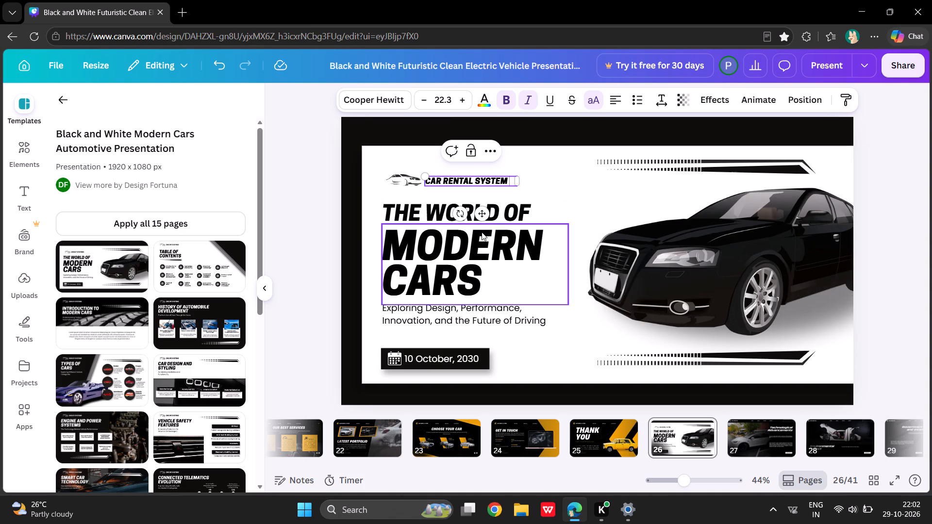
Change the word "MODERN" in the cover page's large title to "RENTAL".
{"action": "left_click", "coordinate": [513, 251]}
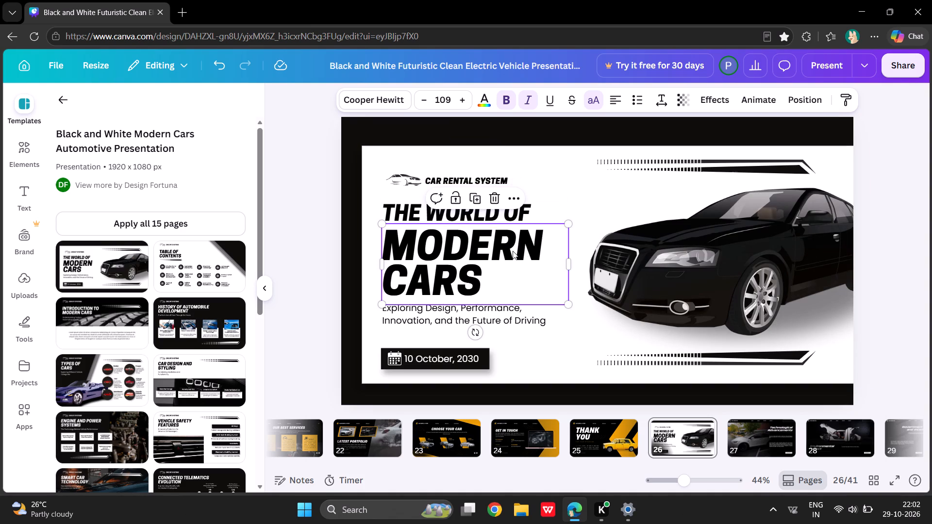
{"action": "double_click", "coordinate": [513, 251]}
{"action": "double_click", "coordinate": [543, 248]}
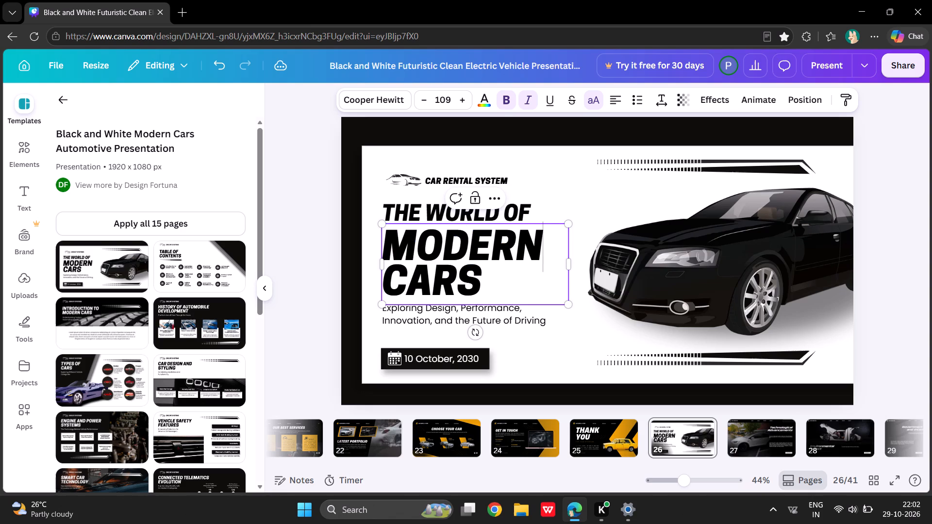
{"action": "triple_click", "coordinate": [543, 248]}
{"action": "left_click", "coordinate": [543, 248]}
{"action": "double_click", "coordinate": [543, 248]}
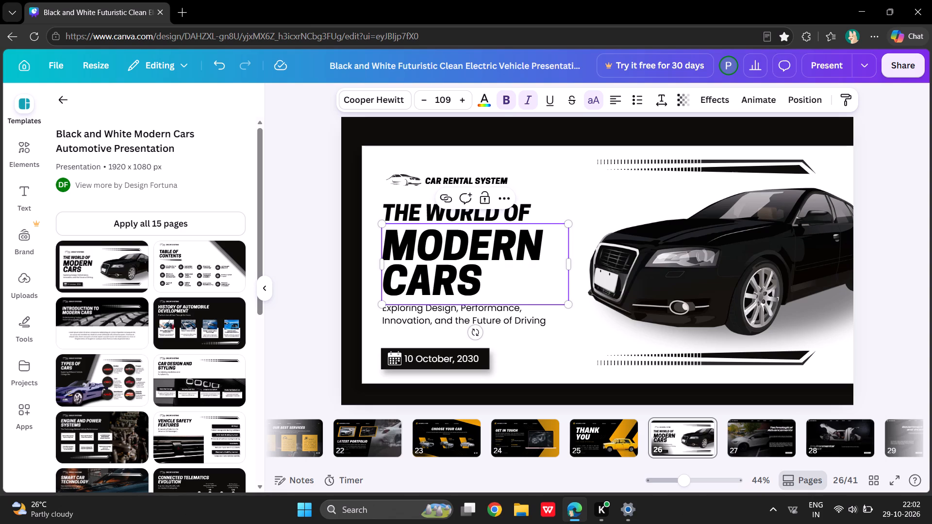
{"action": "left_click", "coordinate": [543, 248]}
{"action": "key", "text": "BackSpace"}
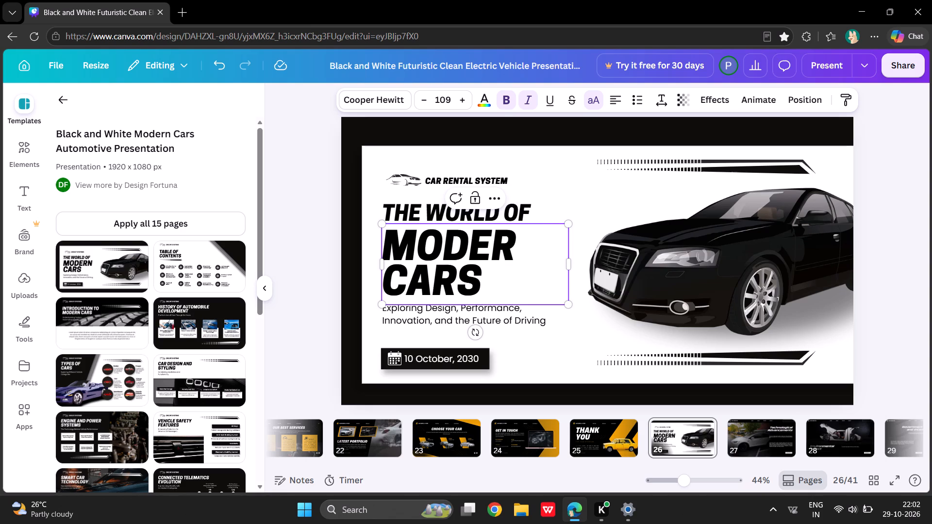
{"action": "key", "text": "BackSpace"}
{"action": "key", "text": "BackSpace"}
{"action": "key", "text": "BackSpace"}
{"action": "key", "text": "BackSpace"}
{"action": "key", "text": "BackSpace"}
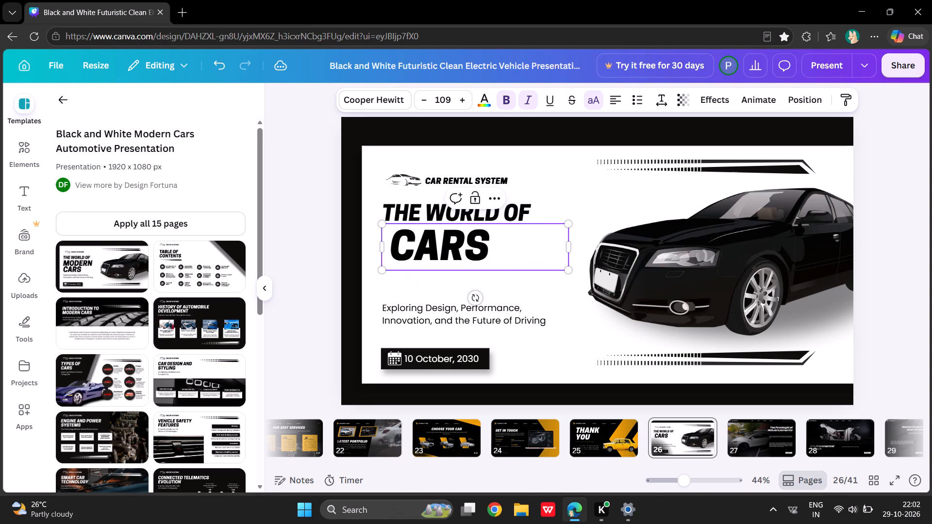
{"action": "type", "text": "RE"}
{"action": "type", "text": "NTAL"}
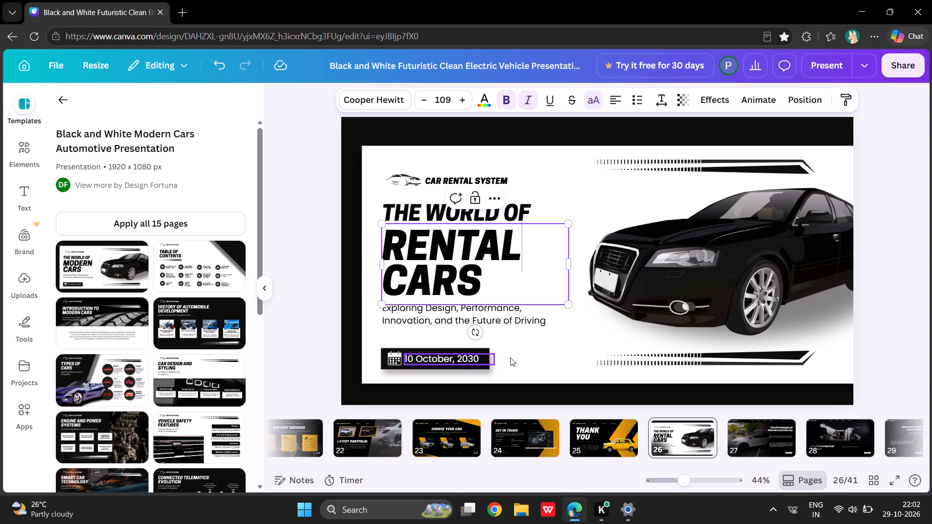
Move the striped line decoration below the car on the cover page slightly up and to the right.
{"action": "left_click_drag", "start_coordinate": [726, 360], "coordinate": [732, 334]}
{"action": "left_click_drag", "start_coordinate": [732, 334], "coordinate": [734, 345]}
{"action": "left_click_drag", "start_coordinate": [734, 345], "coordinate": [759, 348]}
{"action": "left_click", "coordinate": [761, 348]}
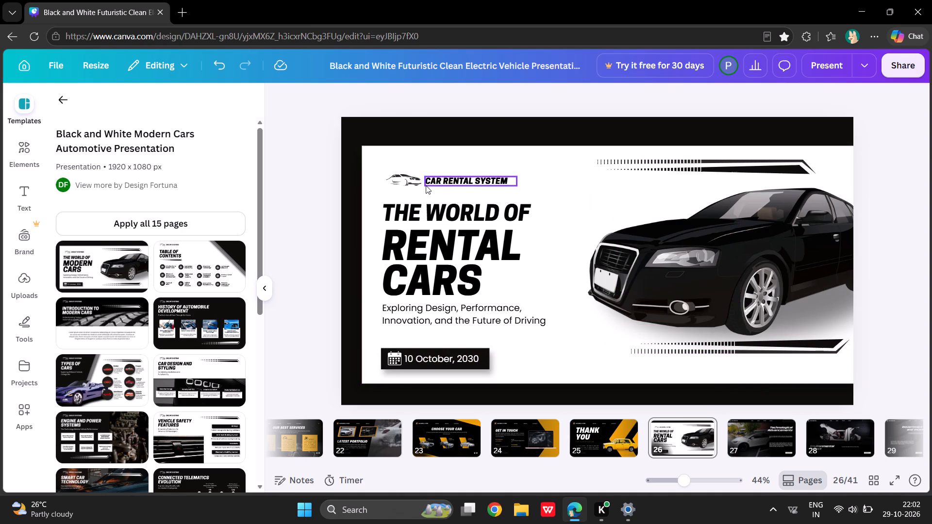
Add the "Table of Contents" page from the same template as a new page.
{"action": "left_click", "coordinate": [152, 258]}
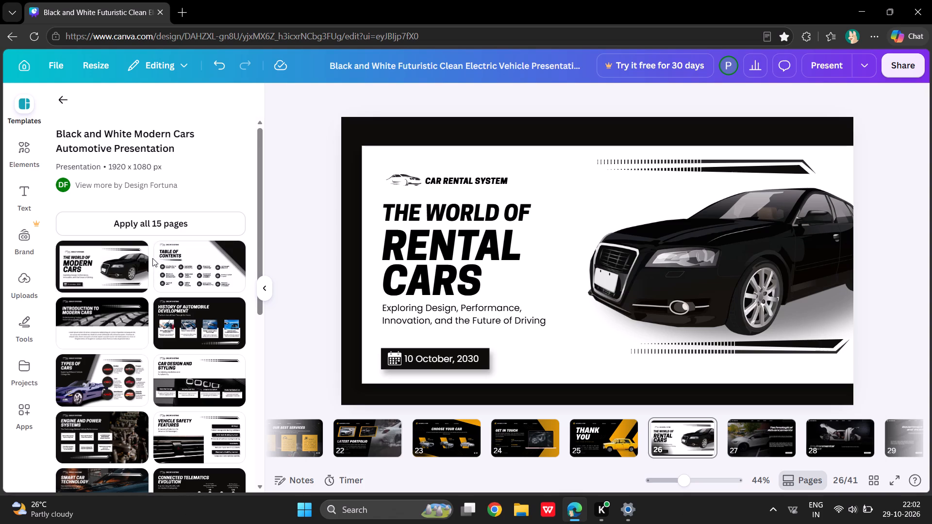
{"action": "left_click", "coordinate": [196, 267]}
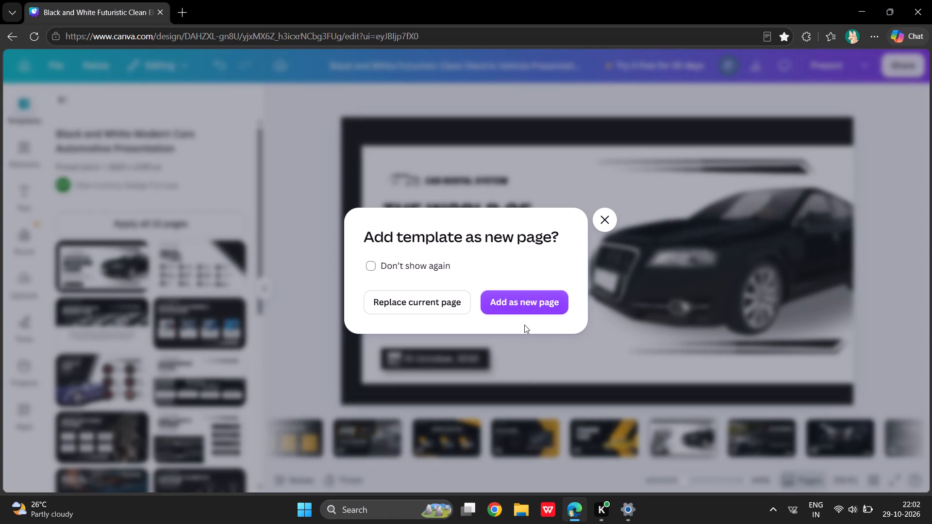
{"action": "left_click", "coordinate": [531, 301]}
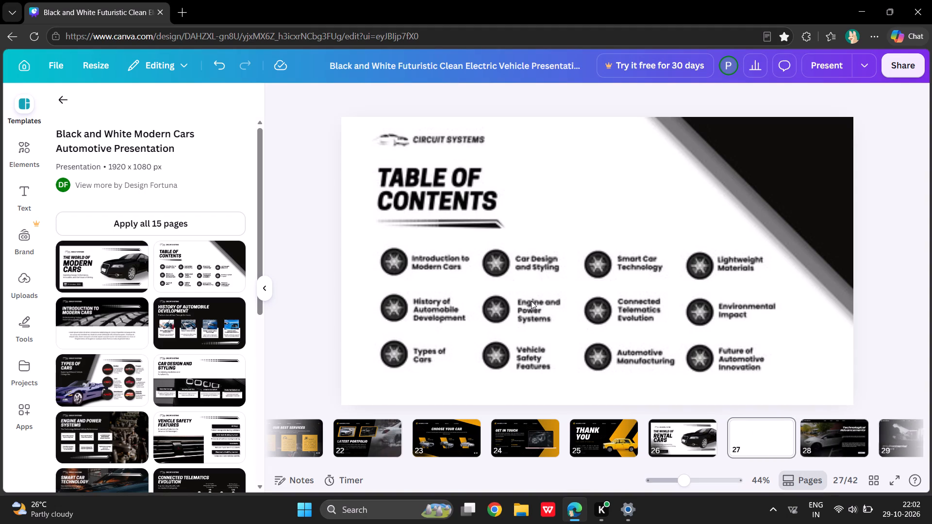
Replace the placeholder company name beside the logo on the TABLE OF CONTENTS page with "CAR RENTAL SYSTEM".
{"action": "double_click", "coordinate": [452, 141]}
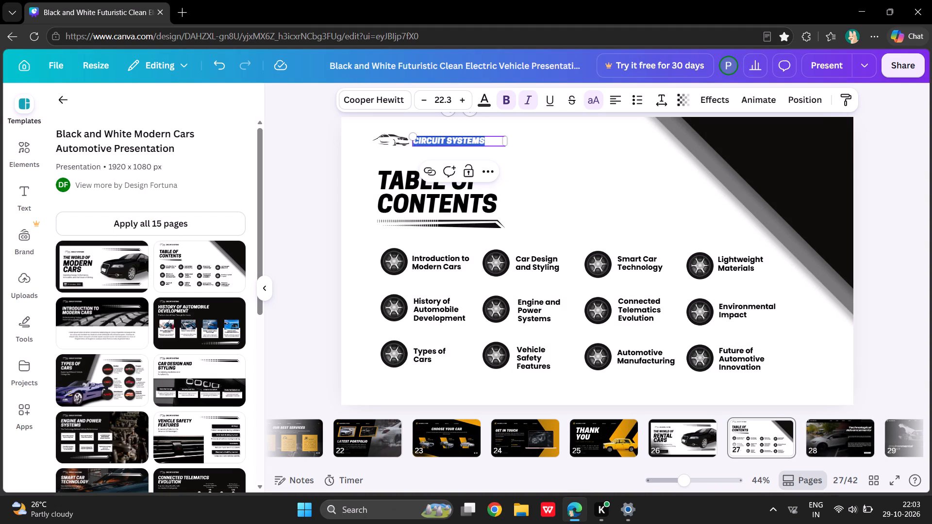
{"action": "type", "text": "CAR REN"}
{"action": "type", "text": "TAL SYSTEM"}
{"action": "key", "text": "space"}
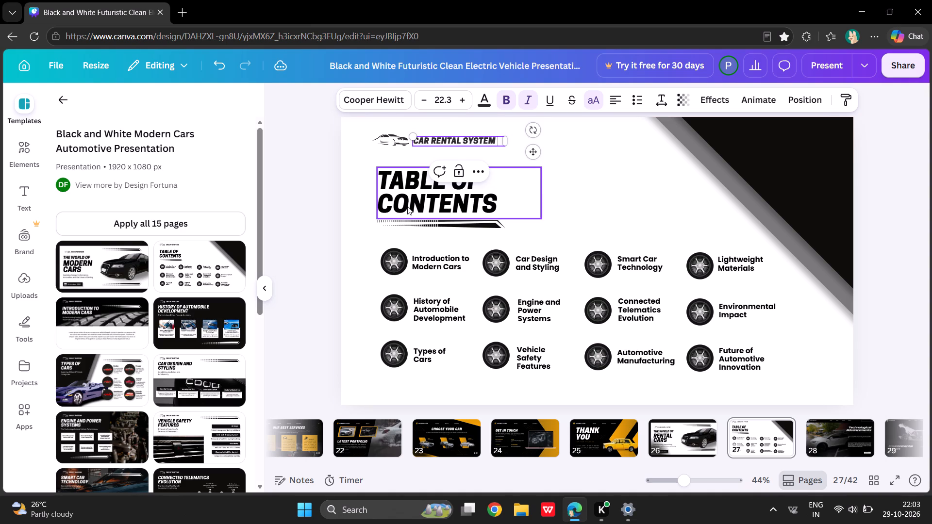
Change the first entry in the top row of the table of contents to "Introduction to car design".
{"action": "double_click", "coordinate": [426, 264]}
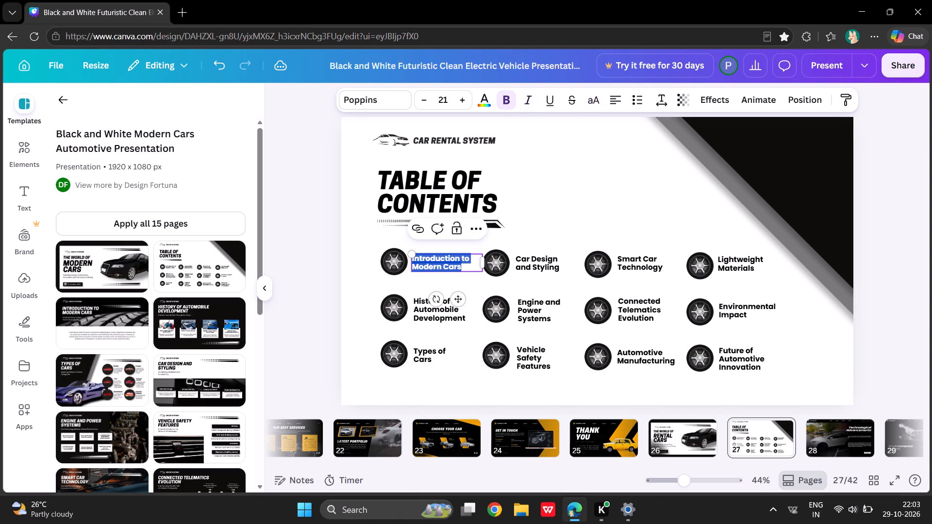
{"action": "key", "text": "BackSpace"}
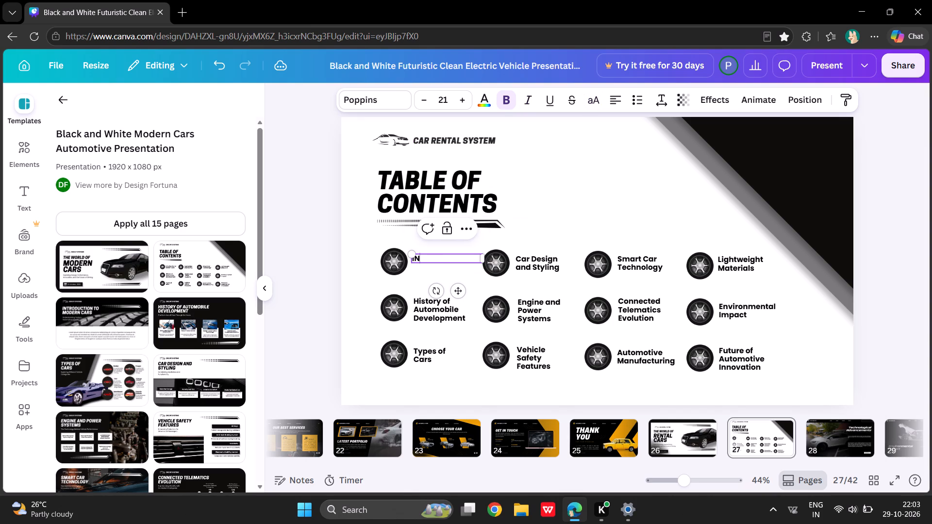
{"action": "key", "text": "BackSpace"}
{"action": "key", "text": "BackSpace"}
{"action": "type", "text": "uction to car design"}
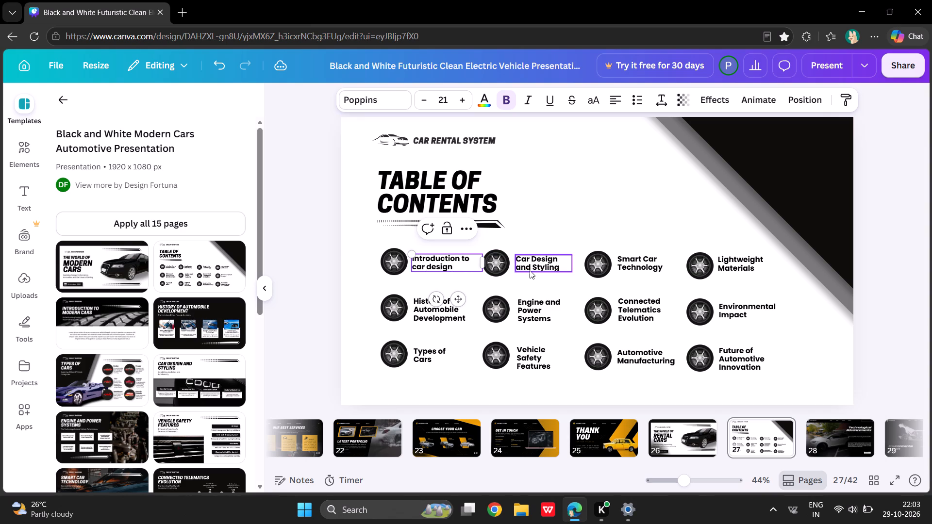
Change the second entry in the top row of the table of contents to "Car styling".
{"action": "double_click", "coordinate": [530, 270]}
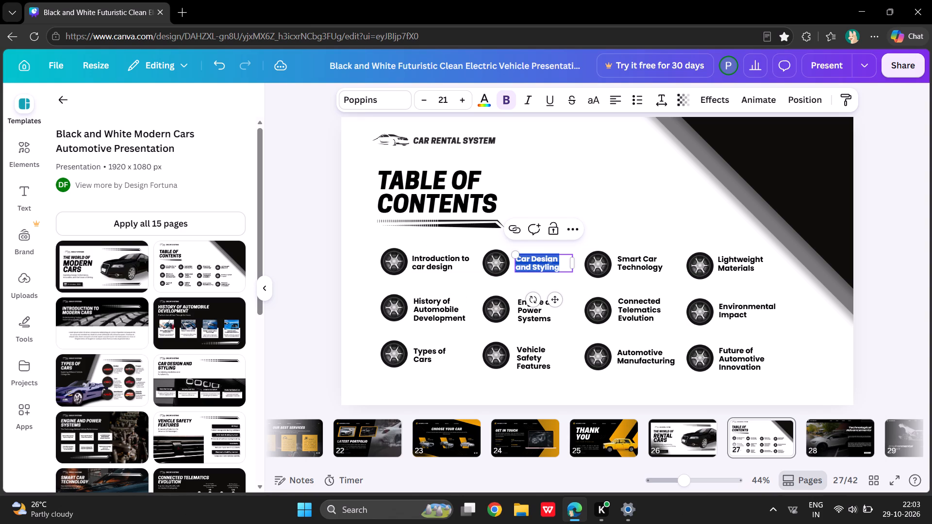
{"action": "key", "text": "BackSpace"}
{"action": "key", "text": "c"}
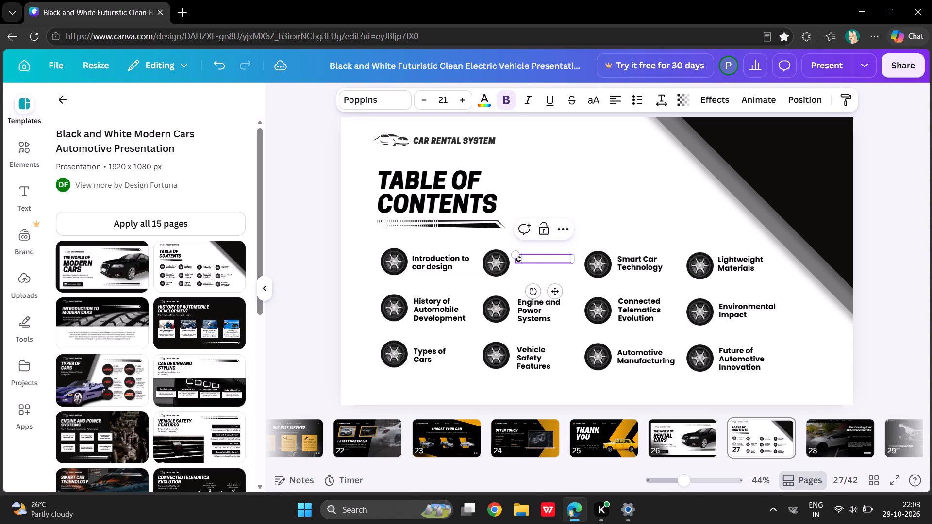
{"action": "key", "text": "y"}
{"action": "type", "text": "ling"}
Change the third entry in the top row of the table of contents to "New car technology".
{"action": "double_click", "coordinate": [633, 272]}
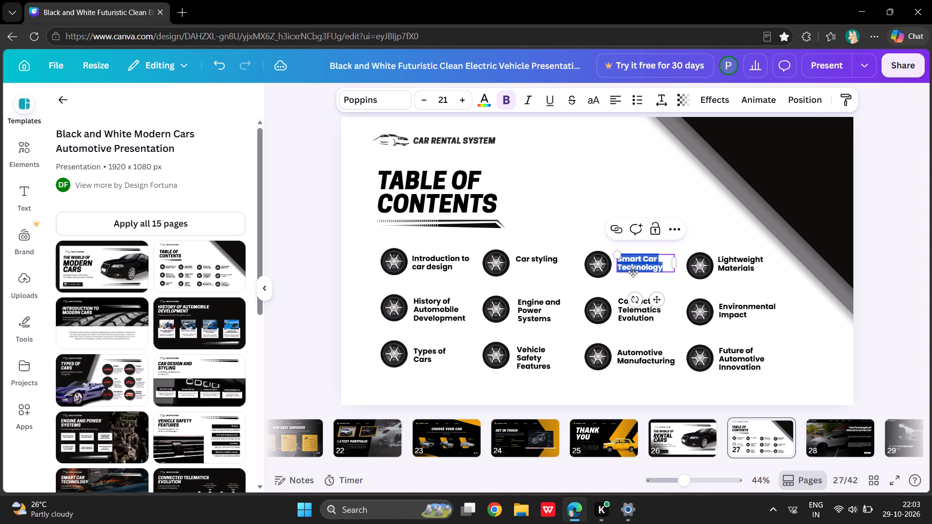
{"action": "key", "text": "BackSpace"}
{"action": "type", "text": "ew car technology"}
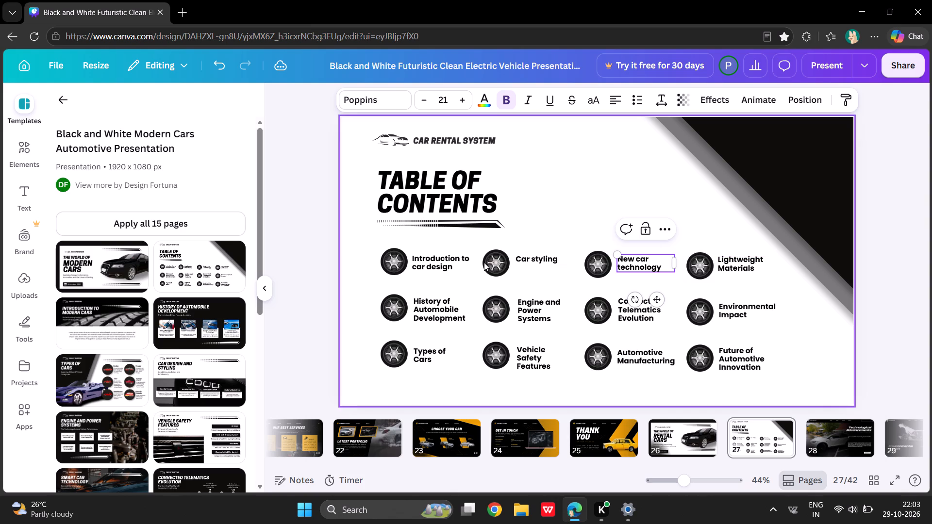
Change the first entry in the middle row of the table of contents to "History of automobil".
{"action": "double_click", "coordinate": [435, 312]}
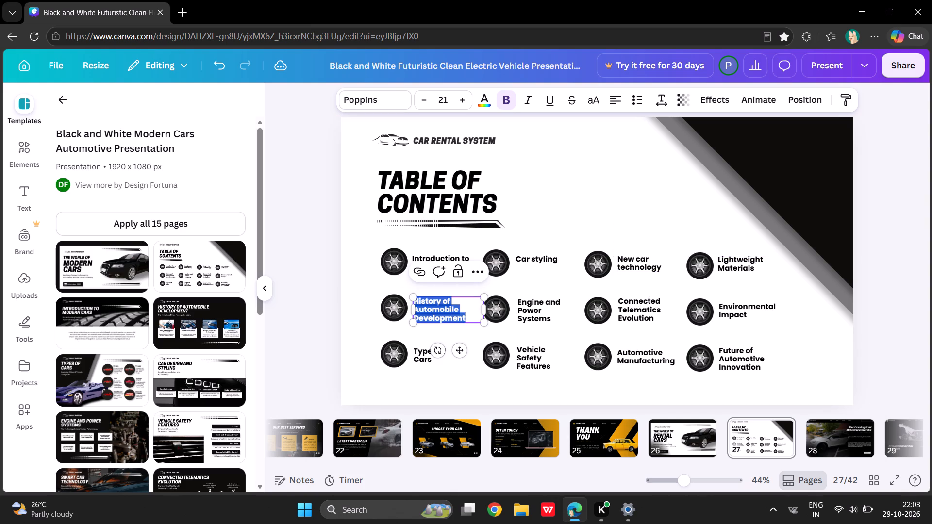
{"action": "key", "text": "BackSpace"}
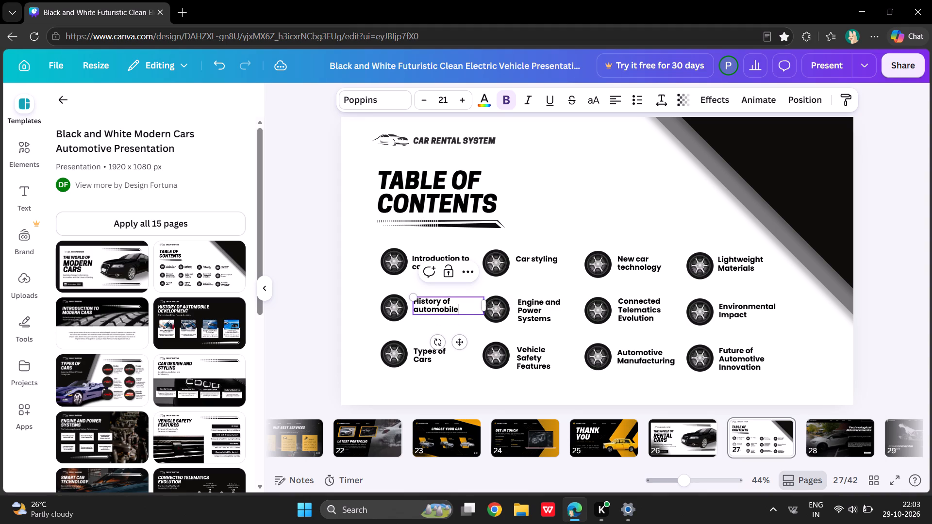
{"action": "key", "text": "BackSpace"}
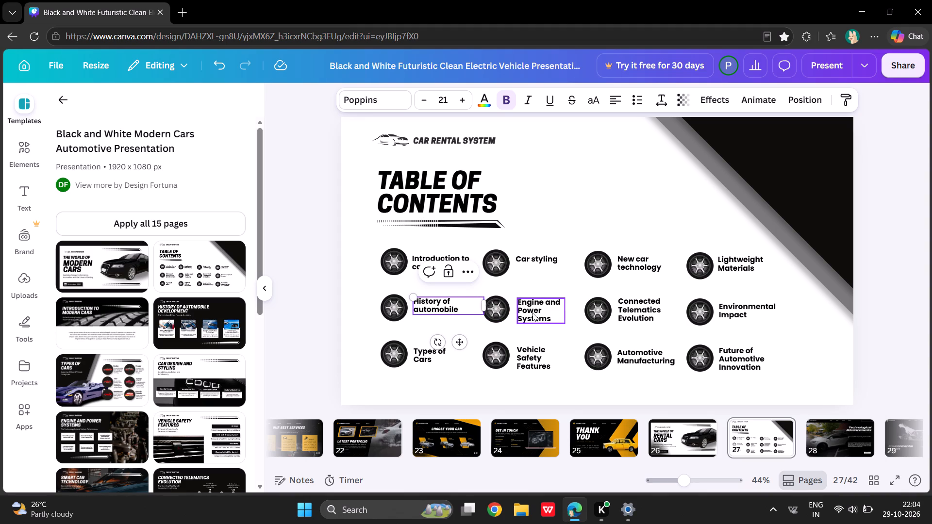
{"action": "key", "text": "BackSpace"}
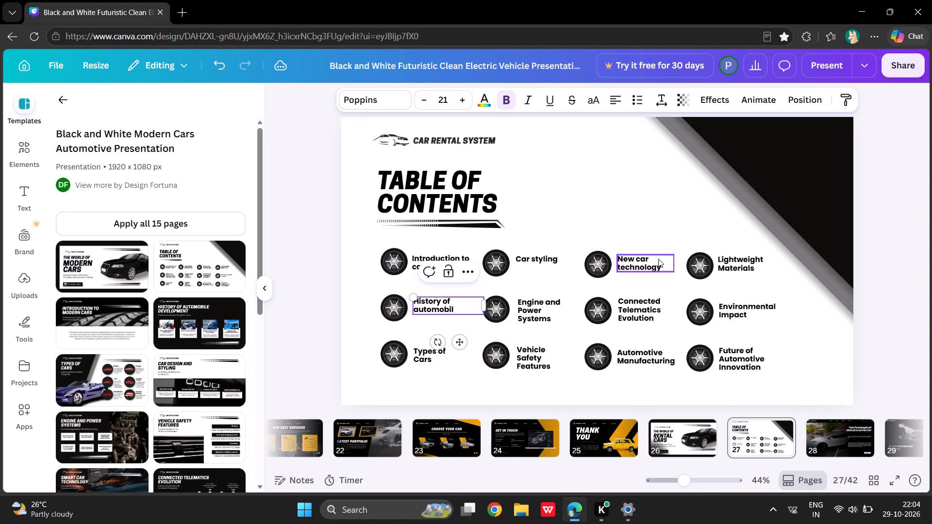
Change the second entry in the middle row of the table of contents to "Engine and power of system".
{"action": "double_click", "coordinate": [522, 311]}
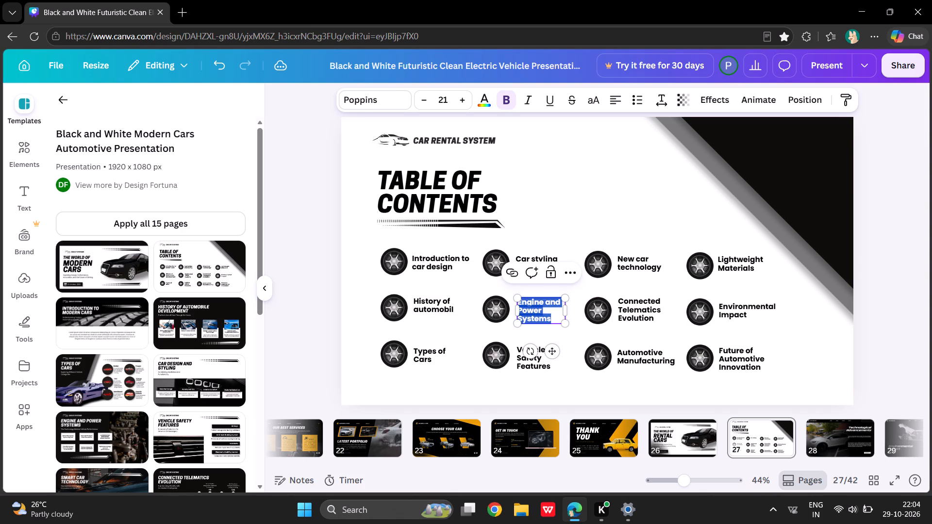
{"action": "key", "text": "BackSpace"}
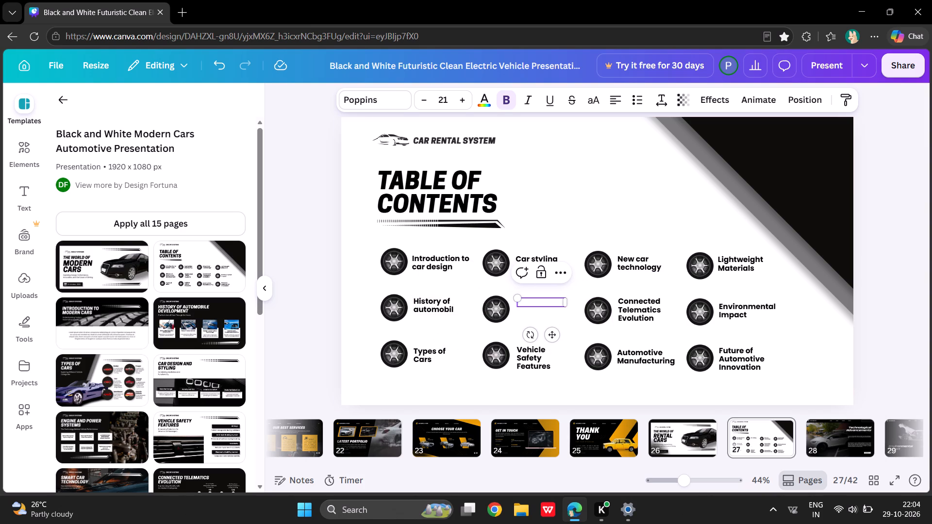
{"action": "type", "text": "ngine ans"}
{"action": "key", "text": "BackSpace"}
{"action": "type", "text": "d power o"}
{"action": "key", "text": "space"}
{"action": "key", "text": "BackSpace"}
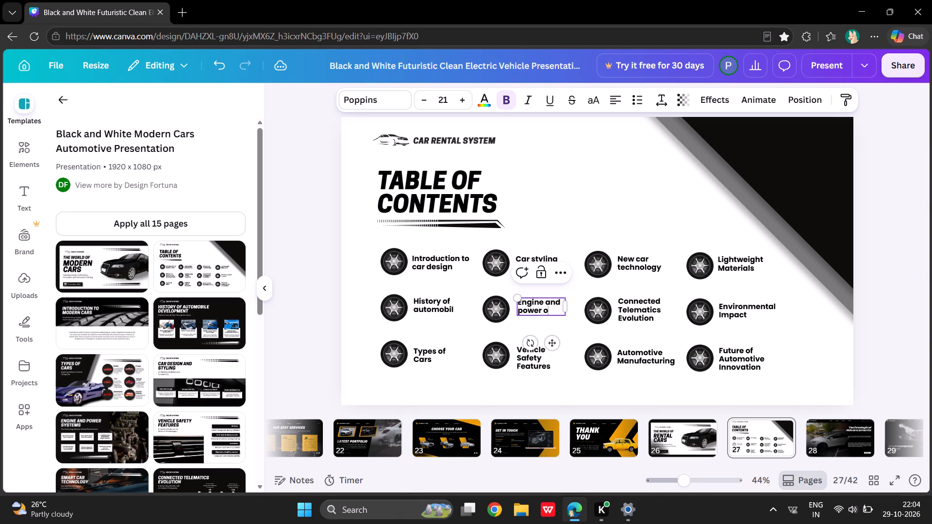
{"action": "type", "text": "f system"}
{"action": "key", "text": "space"}
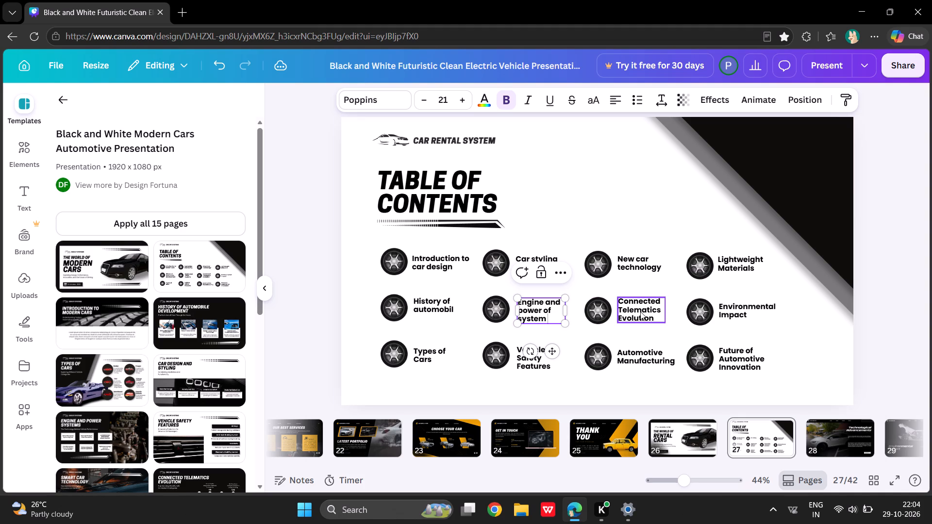
{"action": "left_click", "coordinate": [676, 269]}
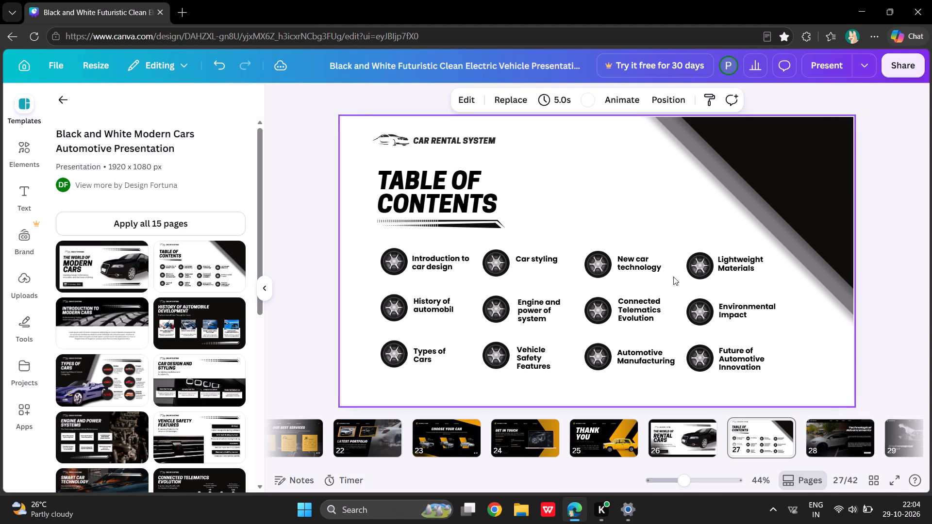
Change the third entry in the middle row of the table of contents to "Connected to car rental system".
{"action": "double_click", "coordinate": [645, 318]}
{"action": "key", "text": "BackSpace"}
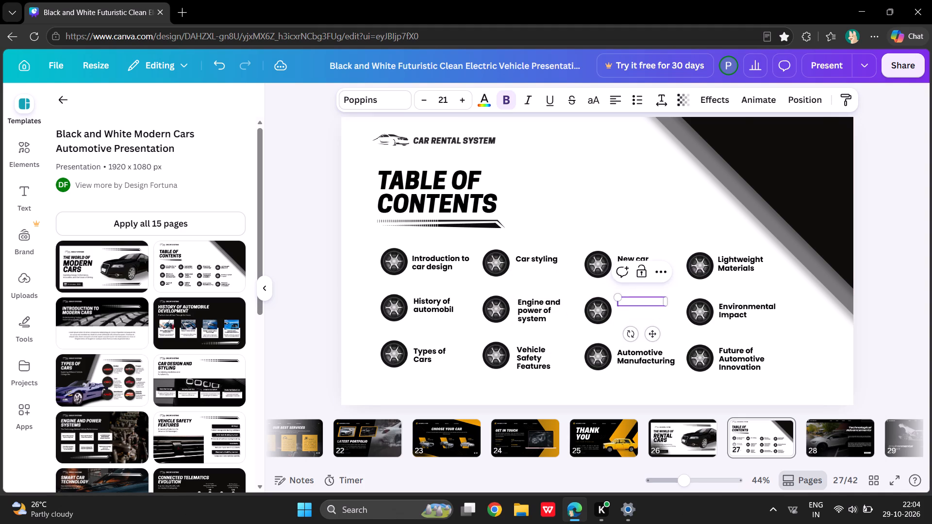
{"action": "type", "text": "onnected to"}
{"action": "key", "text": "space"}
{"action": "type", "text": "car rental system"}
Change the fourth entry in the middle row of the table of contents to "Enivironmental impacctt to car rental system".
{"action": "double_click", "coordinate": [754, 316]}
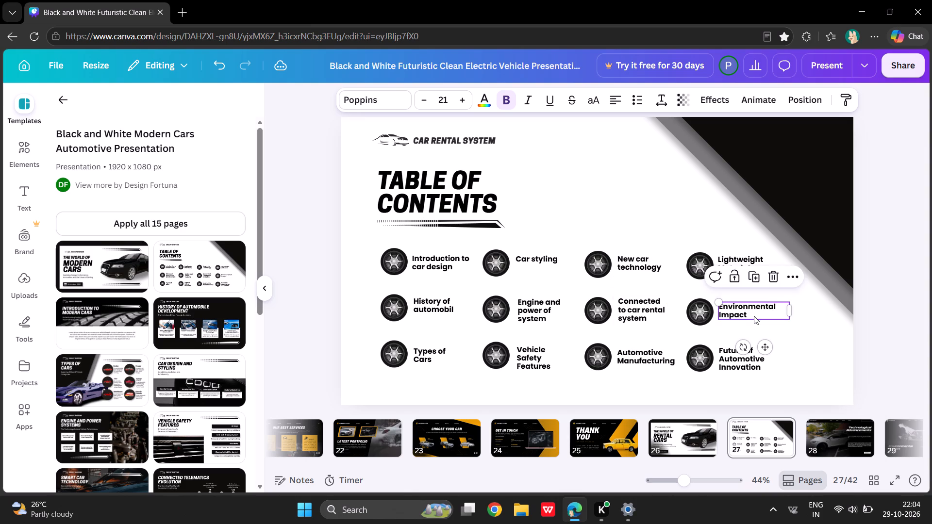
{"action": "key", "text": "e"}
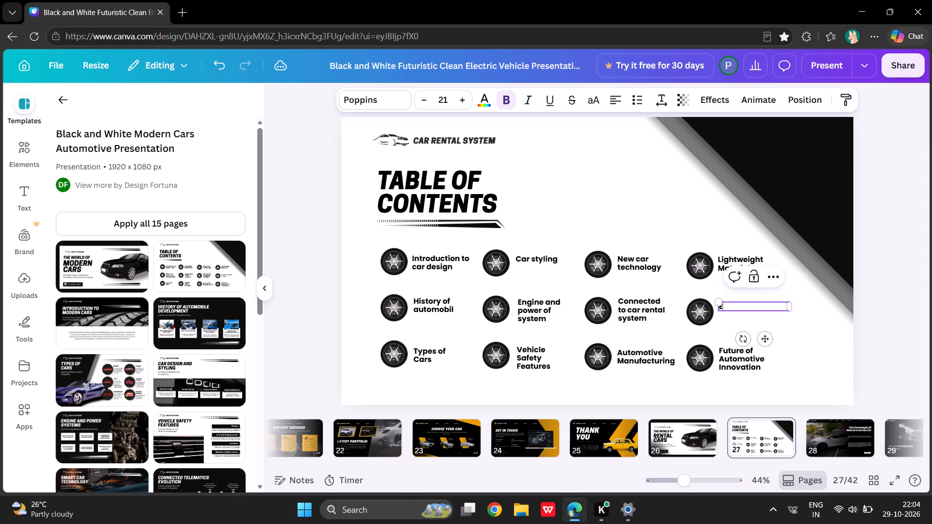
{"action": "type", "text": "niviro"}
{"action": "type", "text": "nmental ima"}
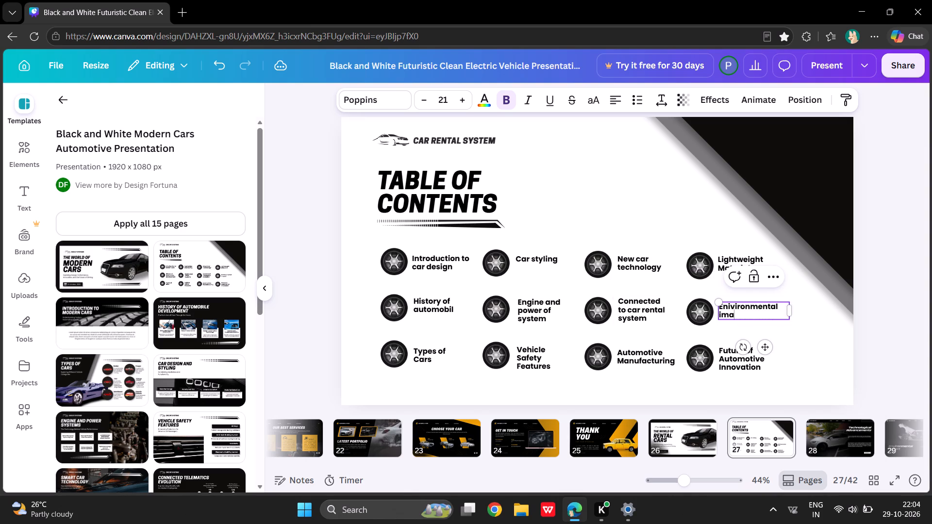
{"action": "key", "text": "BackSpace"}
{"action": "type", "text": "pacctt to car"}
{"action": "key", "text": "space"}
{"action": "type", "text": "rental system"}
{"action": "key", "text": "space"}
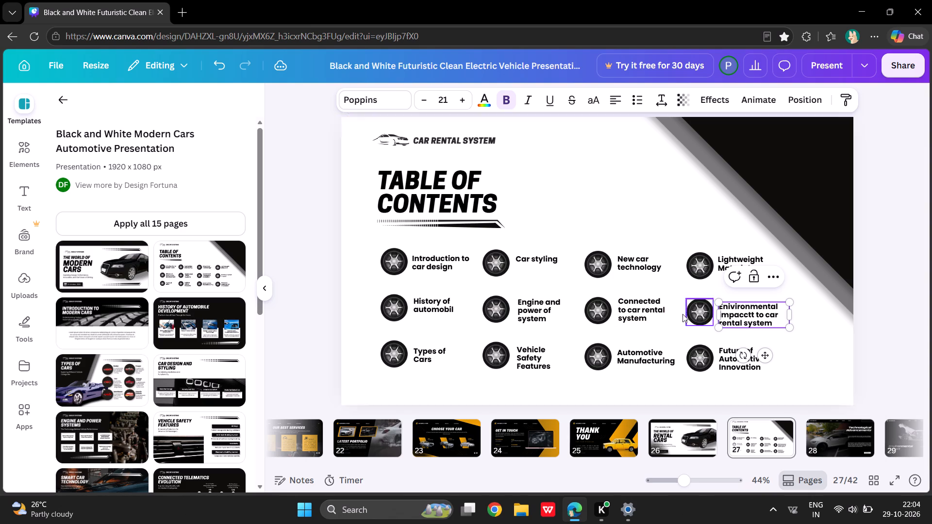
Change the first entry in the bottom row of the table of contents to "types of cars".
{"action": "double_click", "coordinate": [418, 356]}
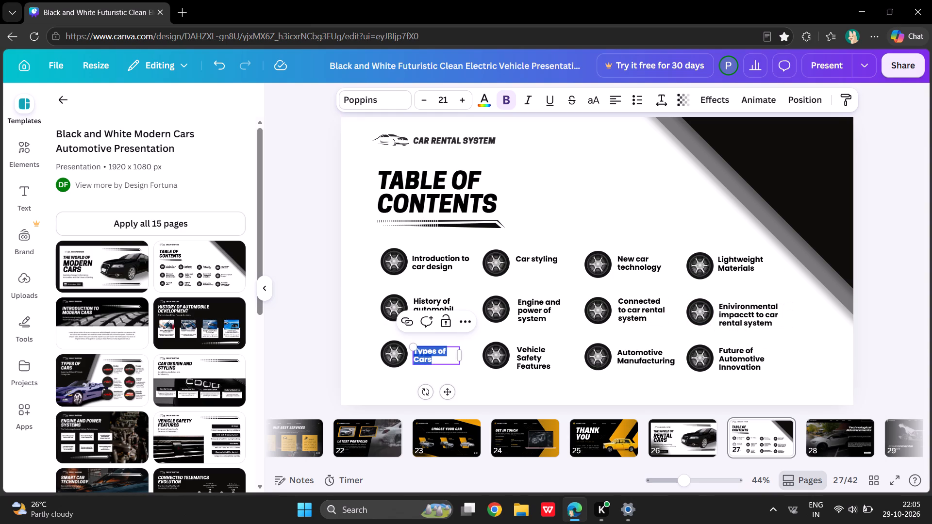
{"action": "key", "text": "BackSpace"}
{"action": "type", "text": "types"}
{"action": "key", "text": "space"}
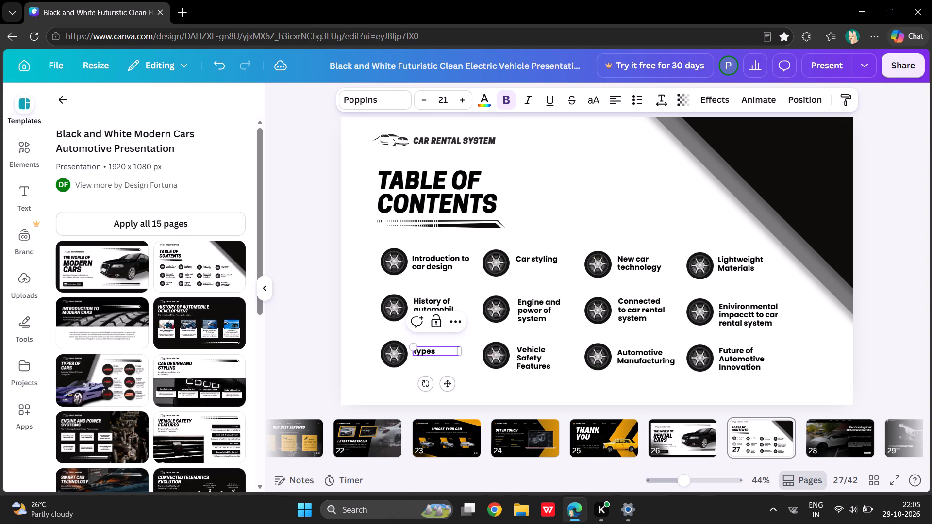
{"action": "type", "text": "of"}
{"action": "key", "text": "space"}
{"action": "type", "text": "cars"}
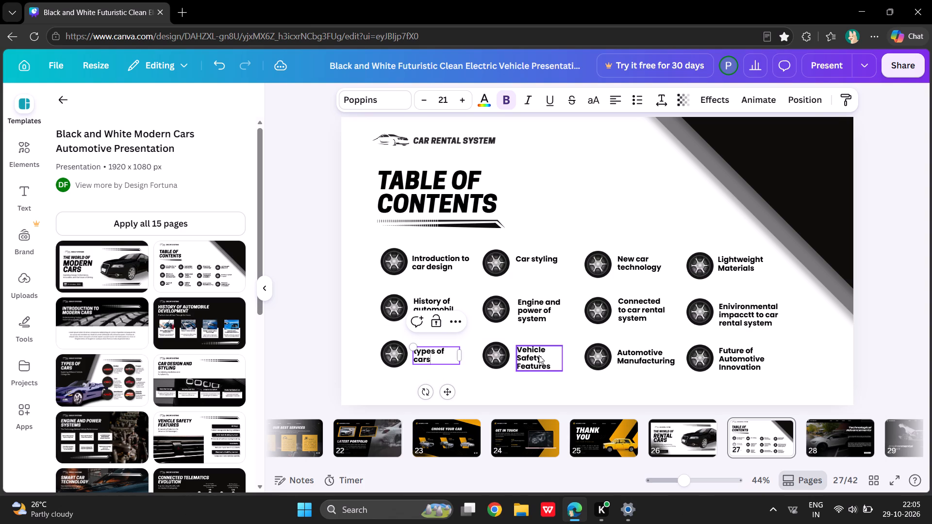
Change the second entry in the bottom row of the table of contents to "Vehicles safety".
{"action": "double_click", "coordinate": [552, 355]}
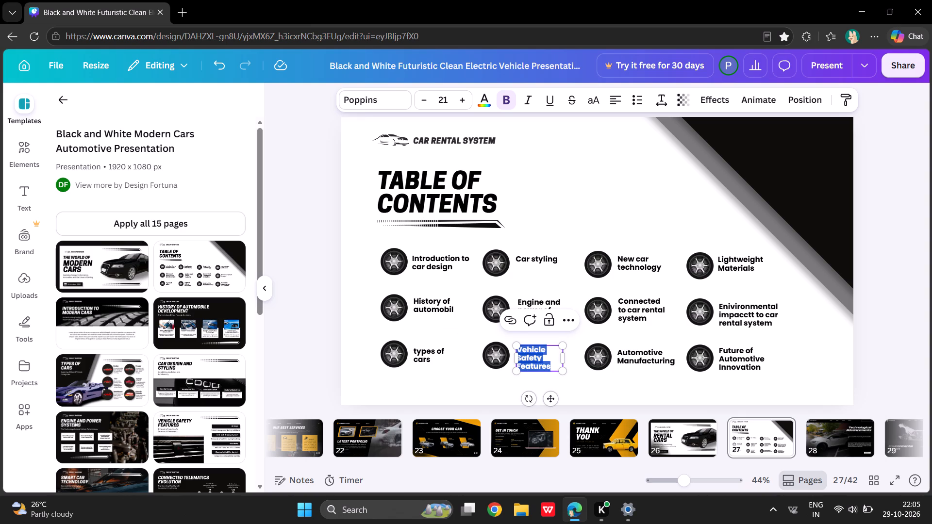
{"action": "key", "text": "BackSpace"}
{"action": "type", "text": "eh"}
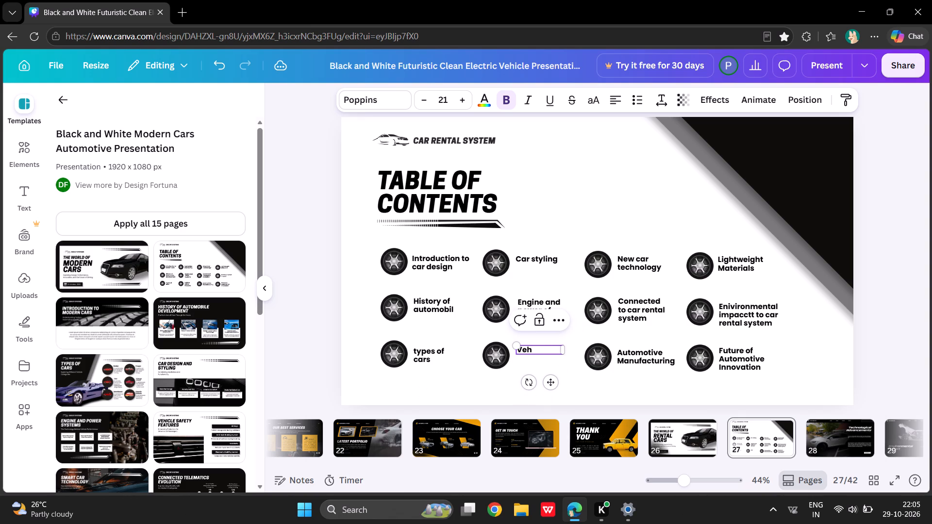
{"action": "type", "text": "icles"}
{"action": "key", "text": "space"}
{"action": "type", "text": "safety"}
{"action": "key", "text": "space"}
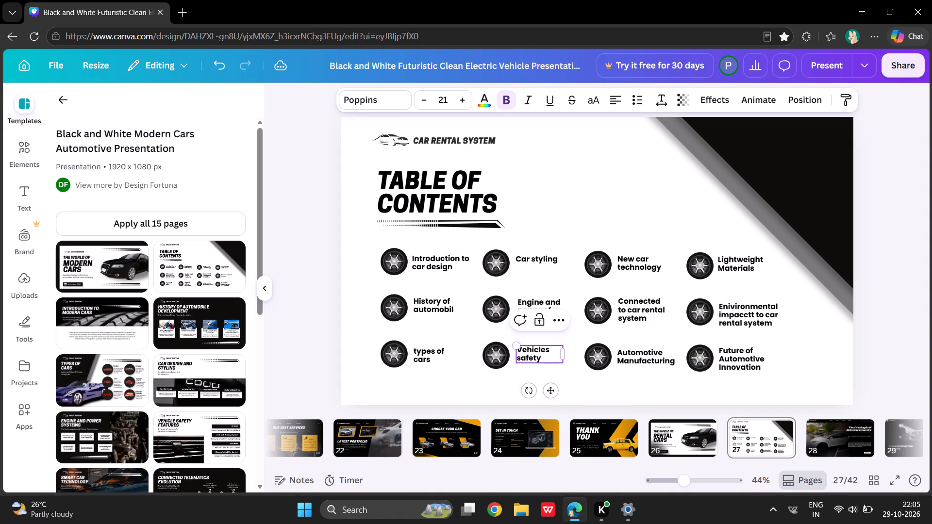
Change the third entry in the bottom row of the table of contents to "Automaative manufacturing".
{"action": "double_click", "coordinate": [638, 352]}
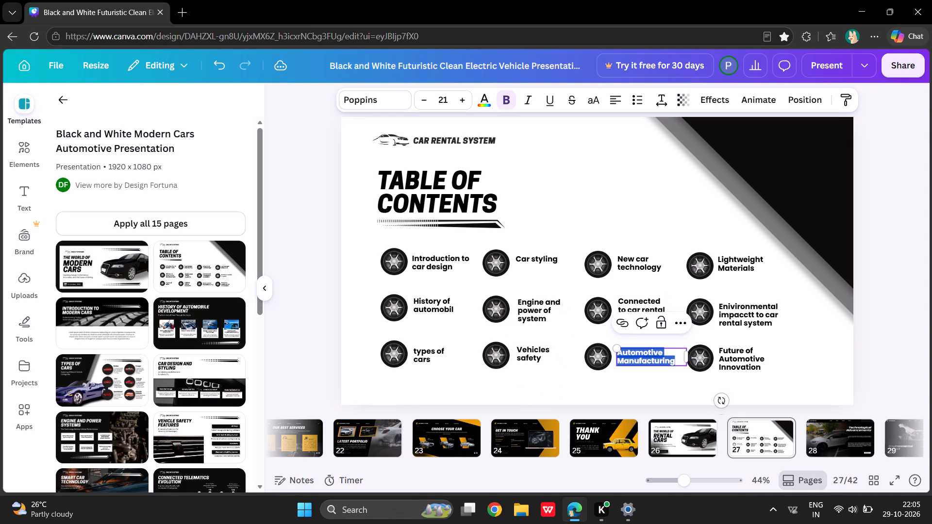
{"action": "key", "text": "BackSpace"}
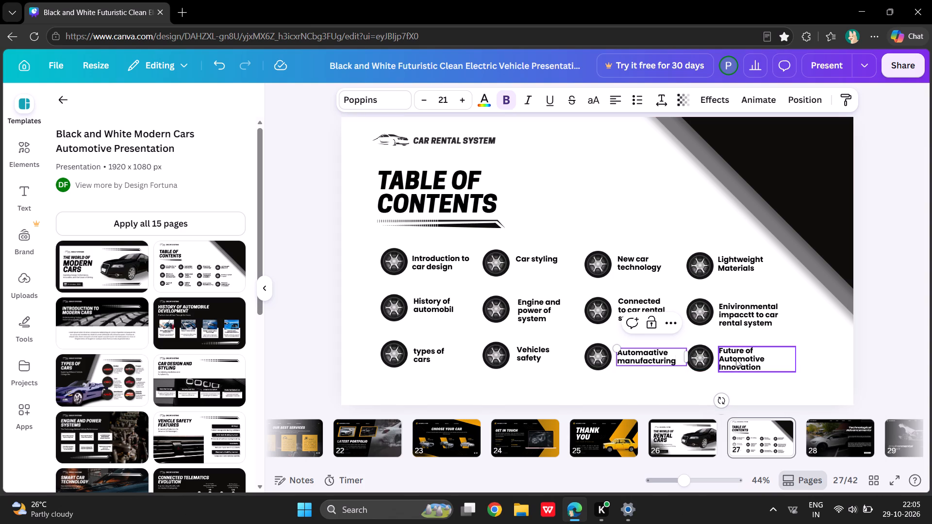
Add the "Introduction to Modern Cars" template page after the TABLE OF CONTENTS page.
{"action": "left_click", "coordinate": [119, 318]}
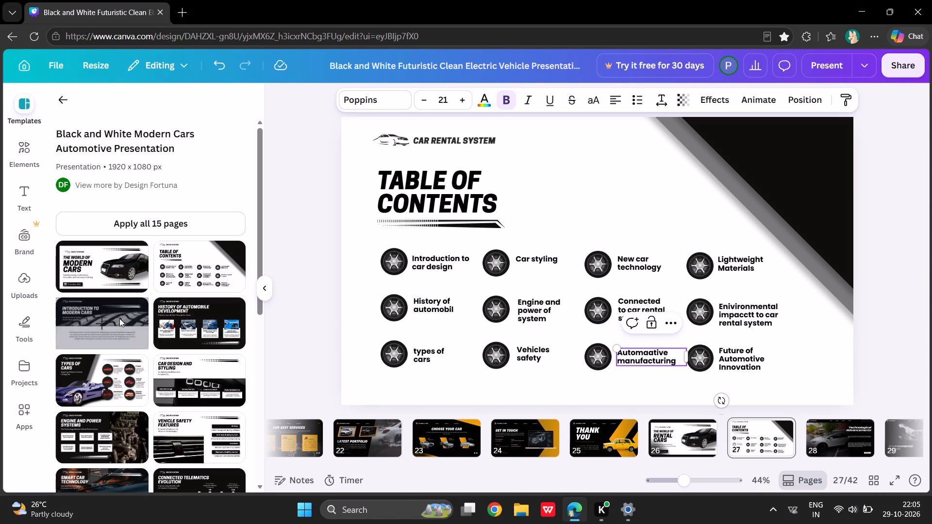
{"action": "left_click", "coordinate": [530, 297]}
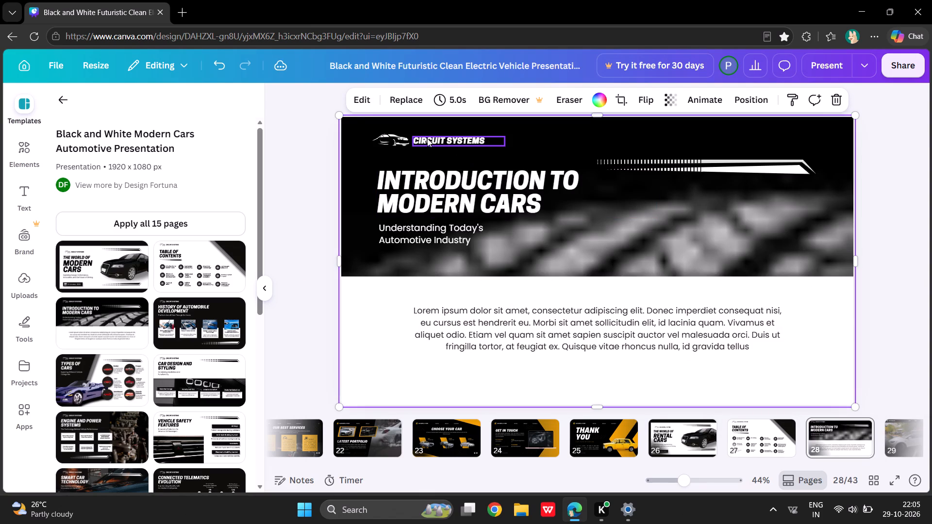
Replace the placeholder company name beside the logo on the INTRODUCTION TO MODERN CARS page with "CAR RENTAL SYSTEM".
{"action": "double_click", "coordinate": [449, 135]}
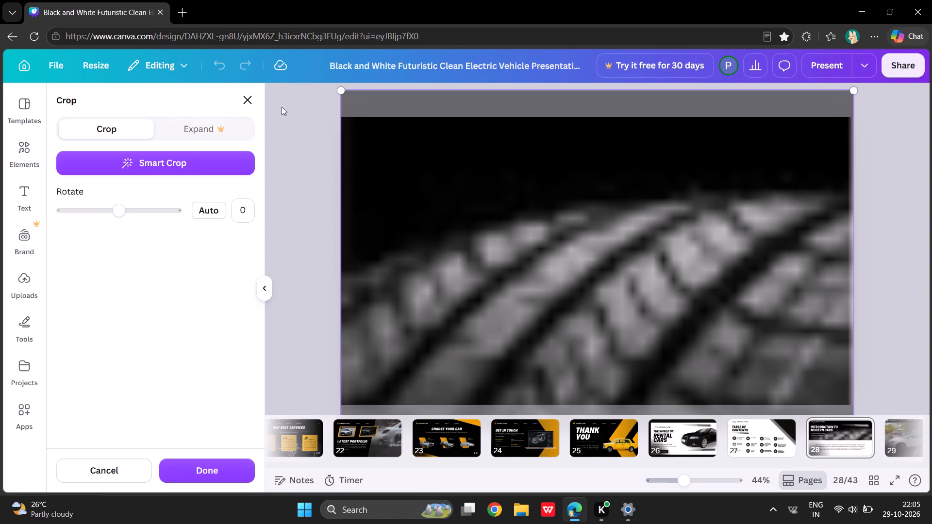
{"action": "left_click", "coordinate": [253, 98]}
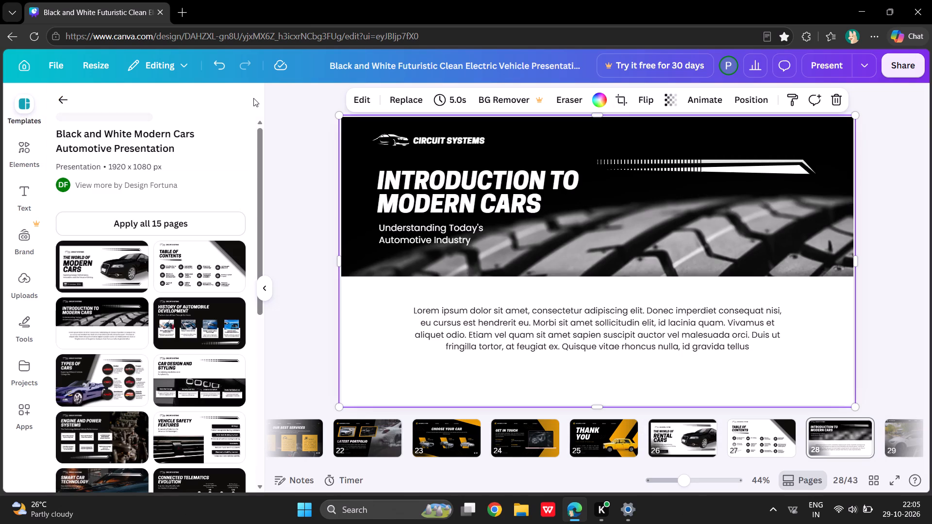
{"action": "double_click", "coordinate": [449, 137]}
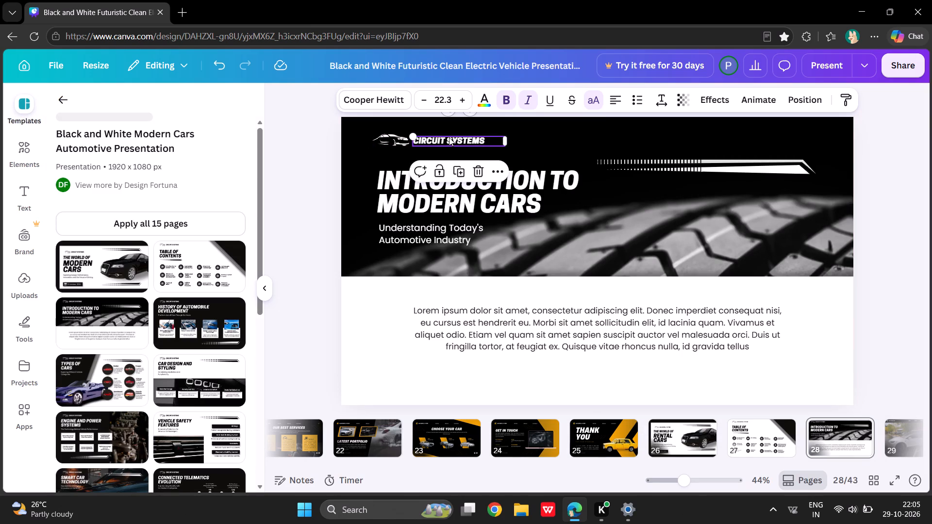
{"action": "key", "text": "BackSpace"}
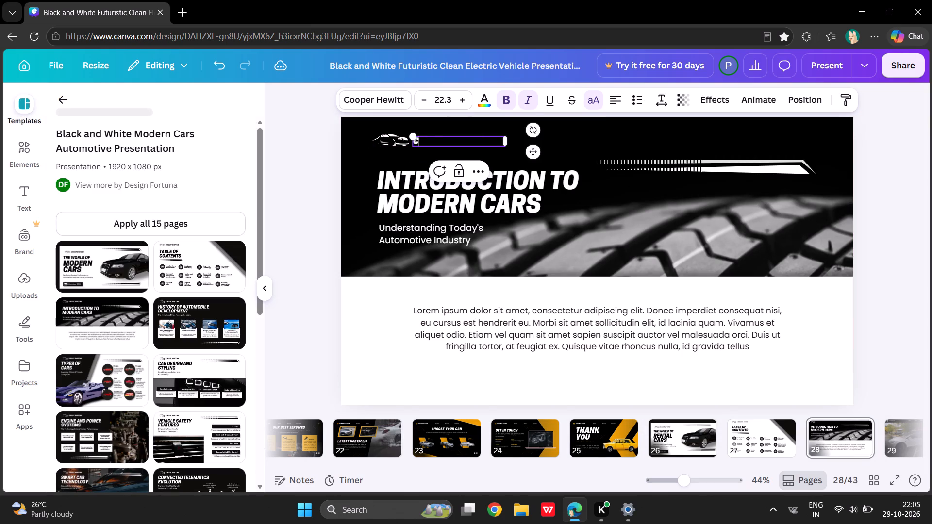
{"action": "type", "text": "aar"}
{"action": "key", "text": "BackSpace"}
{"action": "key", "text": "BackSpace"}
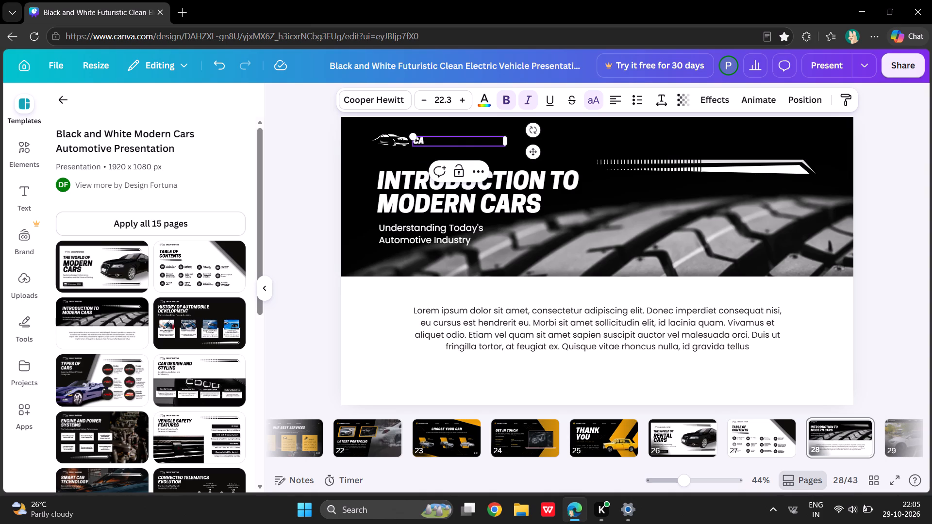
{"action": "type", "text": "r rental system"}
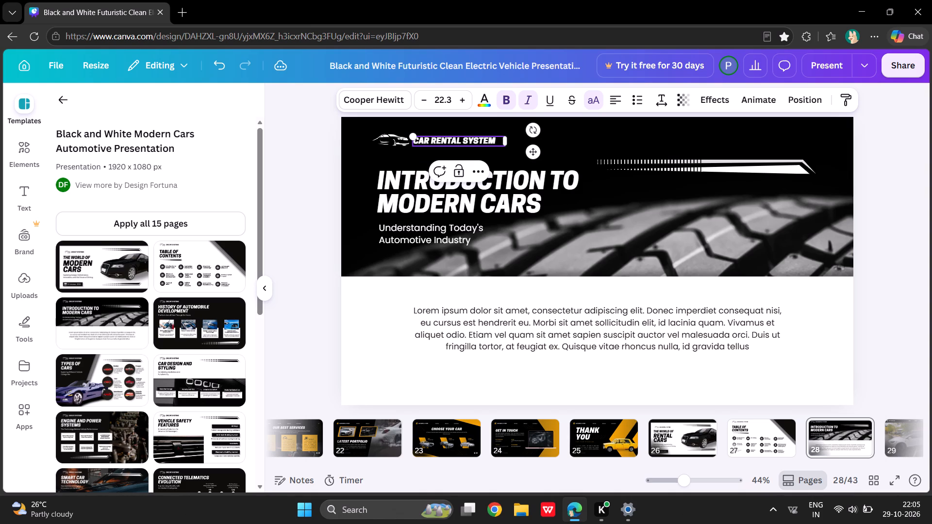
Replace the subtitle under INTRODUCTION TO MODERN CARS with "In thhiis we will undersstand the todys invantion".
{"action": "double_click", "coordinate": [435, 234]}
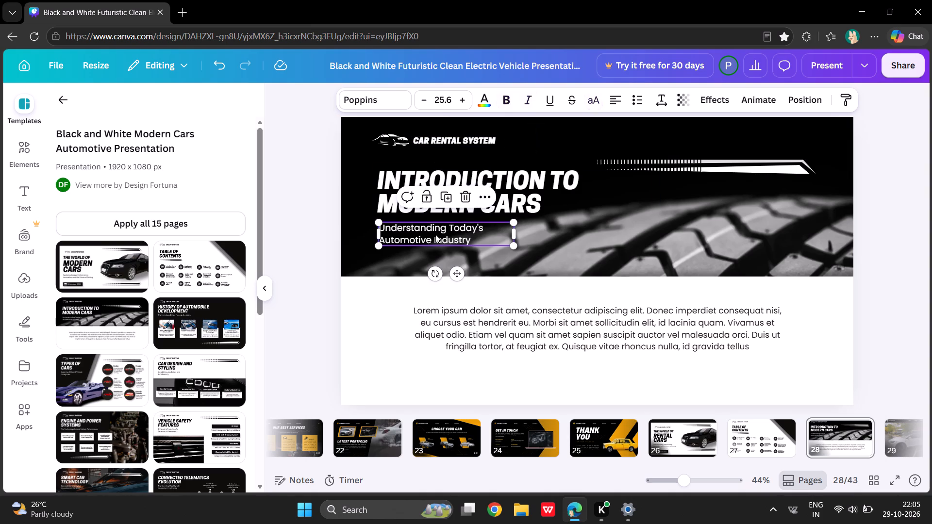
{"action": "key", "text": "BackSpace"}
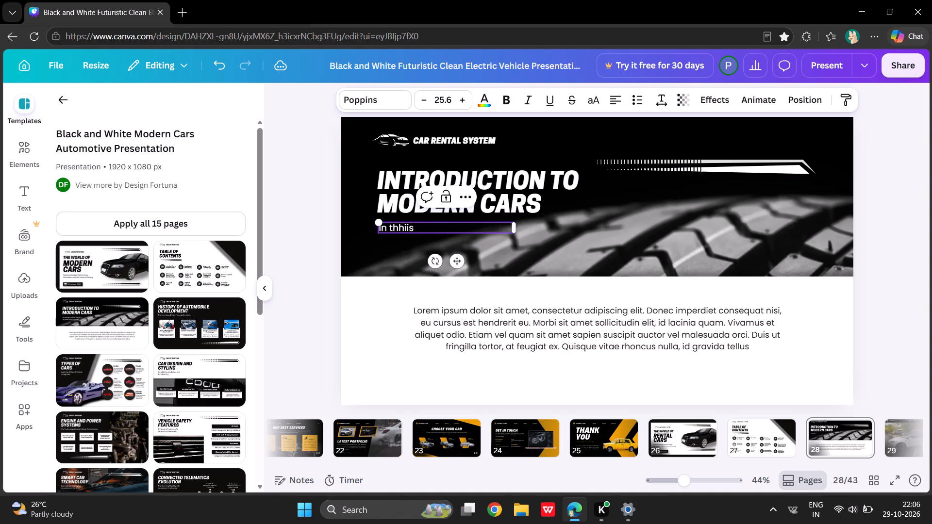
{"action": "type", "text": "we will i"}
{"action": "key", "text": "BackSpace"}
{"action": "type", "text": "undersstand the"}
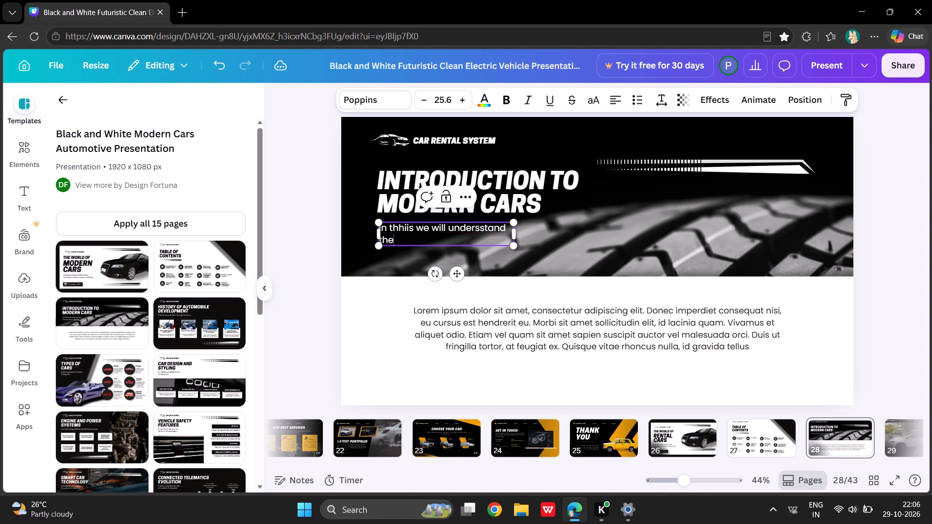
{"action": "key", "text": "space"}
{"action": "type", "text": "todys in"}
{"action": "type", "text": "vantion"}
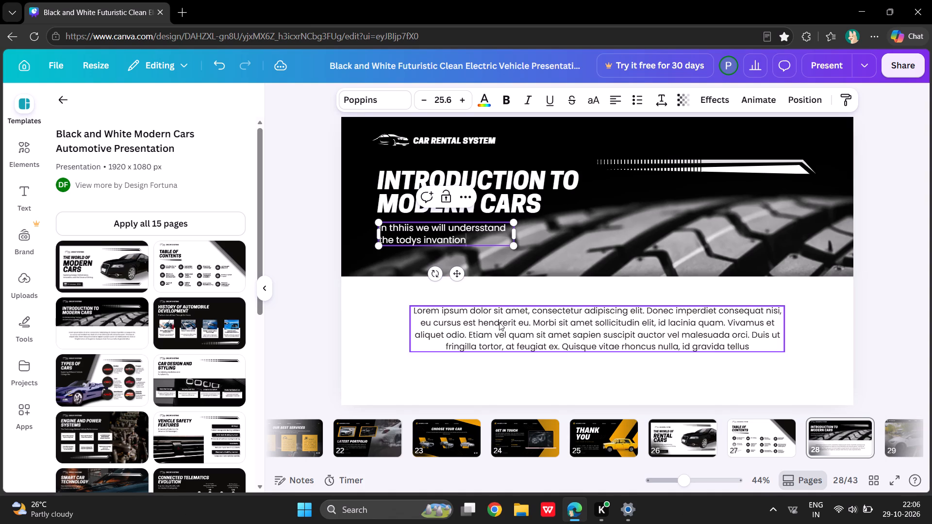
Replace the placeholder body paragraph with "In the car renatl systeem we have study on various software and hardware to make our".
{"action": "double_click", "coordinate": [499, 322]}
{"action": "key", "text": "BackSpace"}
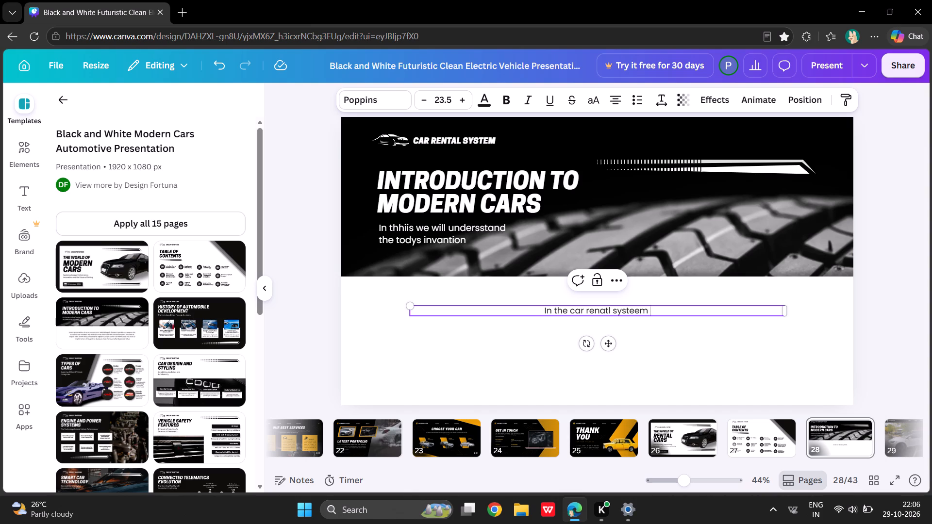
{"action": "type", "text": "we have study on various"}
{"action": "key", "text": "space"}
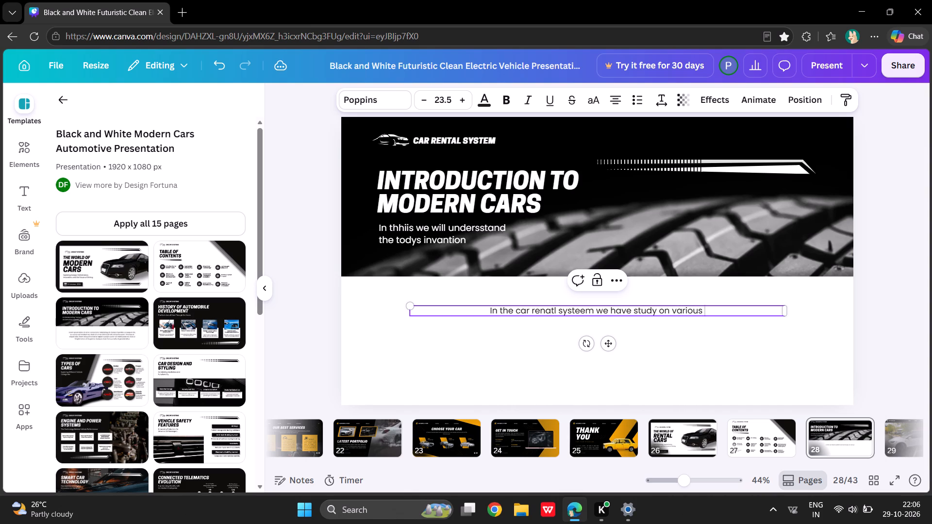
{"action": "type", "text": "software and har"}
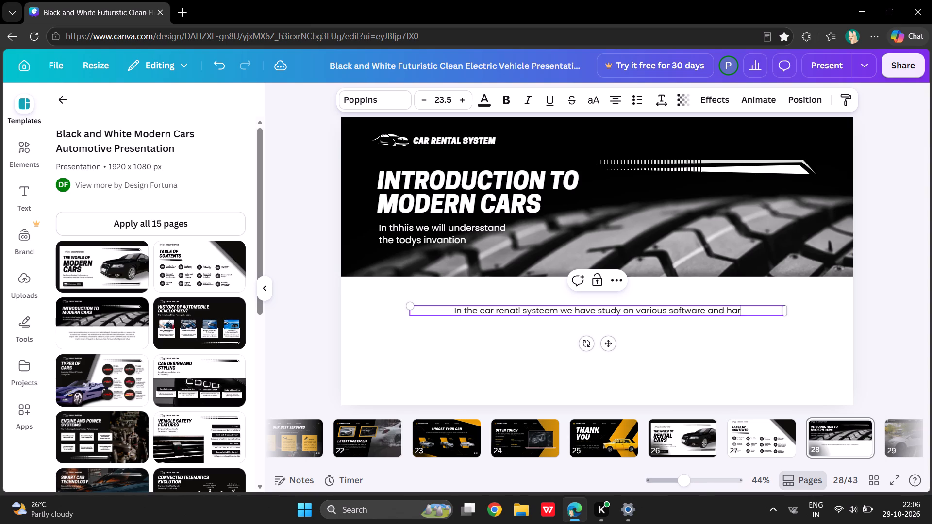
{"action": "type", "text": "dware to make"}
{"action": "key", "text": "space"}
{"action": "type", "text": "our"}
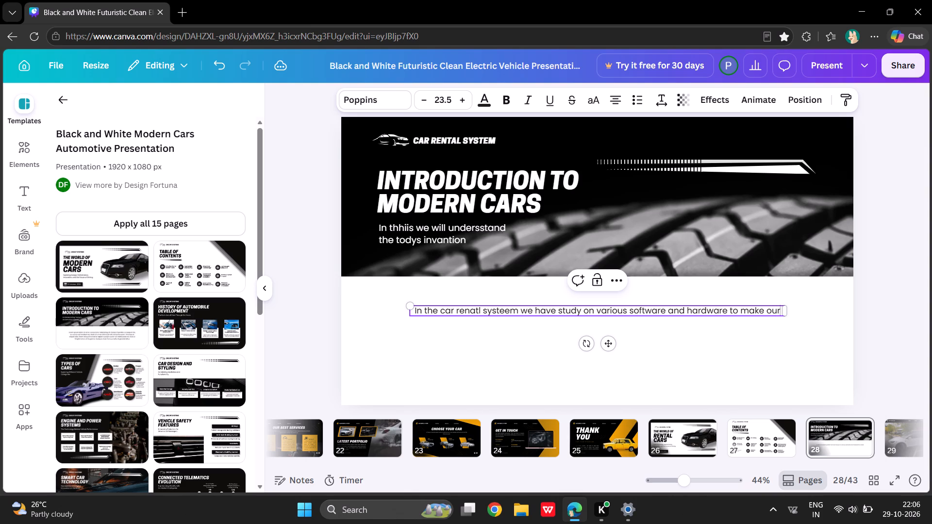
Continue the body paragraph with "website more stronger and asy to use for people".
{"action": "key", "text": "space"}
{"action": "type", "text": "website more stor"}
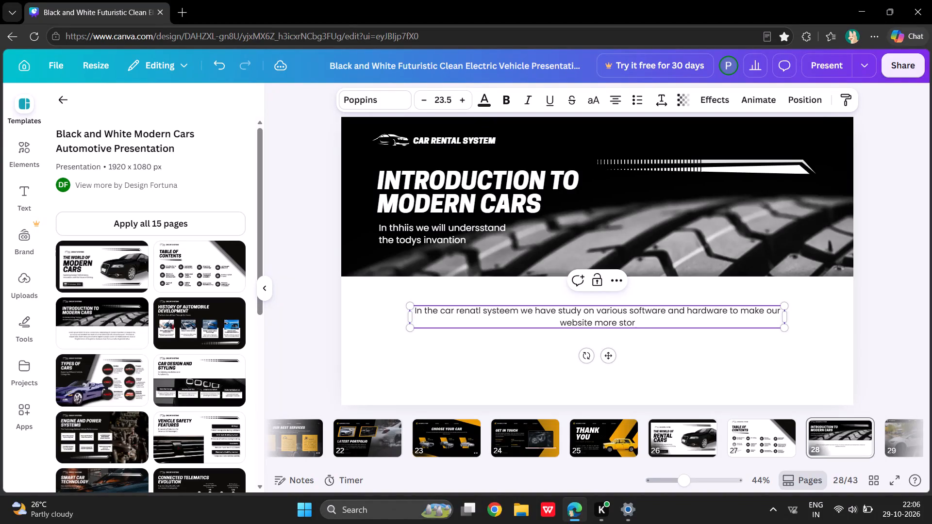
{"action": "key", "text": "o"}
{"action": "key", "text": "BackSpace"}
{"action": "key", "text": "BackSpace"}
{"action": "key", "text": "BackSpace"}
{"action": "type", "text": "ronger and asy to use"}
{"action": "key", "text": "space"}
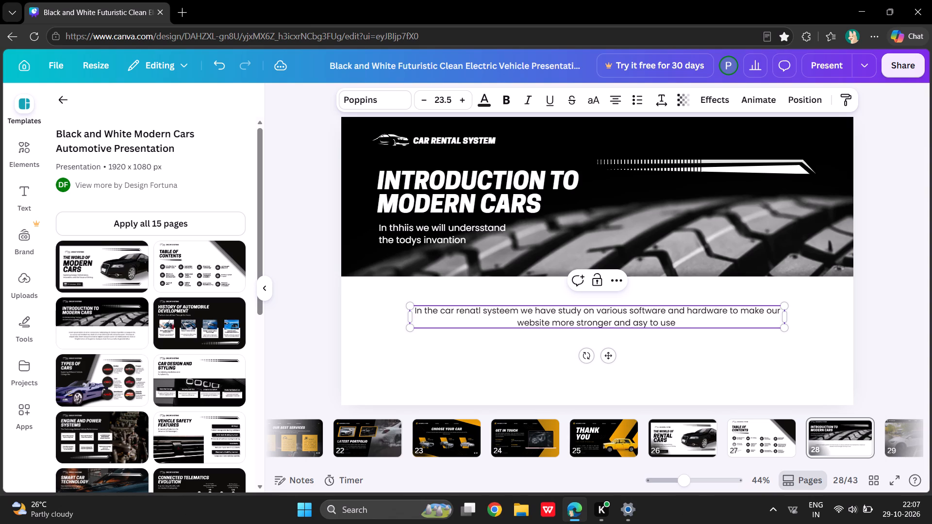
{"action": "type", "text": "for people"}
{"action": "key", "text": "space"}
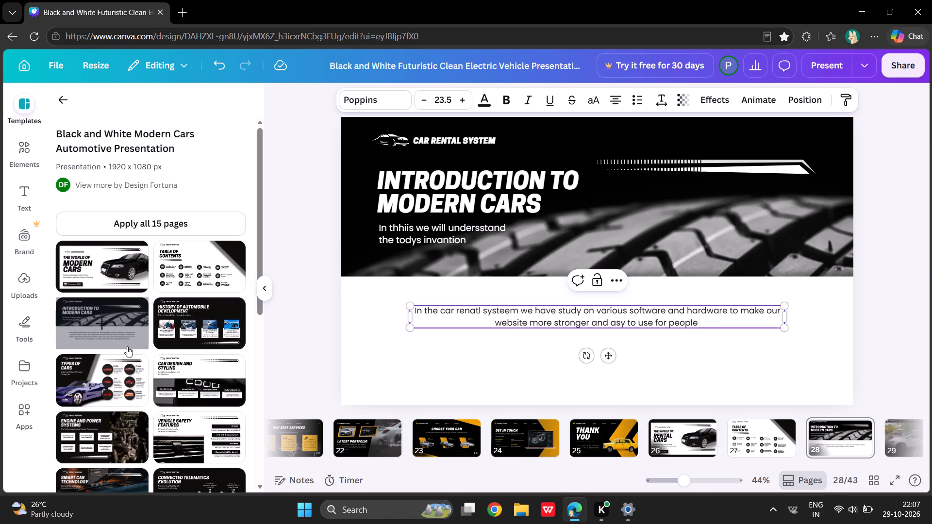
Add the "History of Automobile Development" template as a new page after the INTRODUCTION TO MODERN CARS page.
{"action": "left_click", "coordinate": [195, 321]}
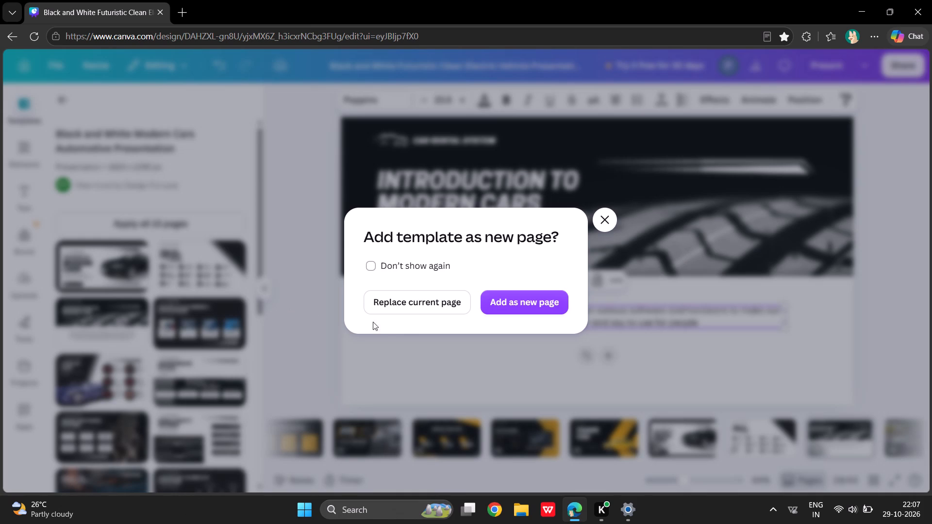
{"action": "left_click", "coordinate": [528, 312]}
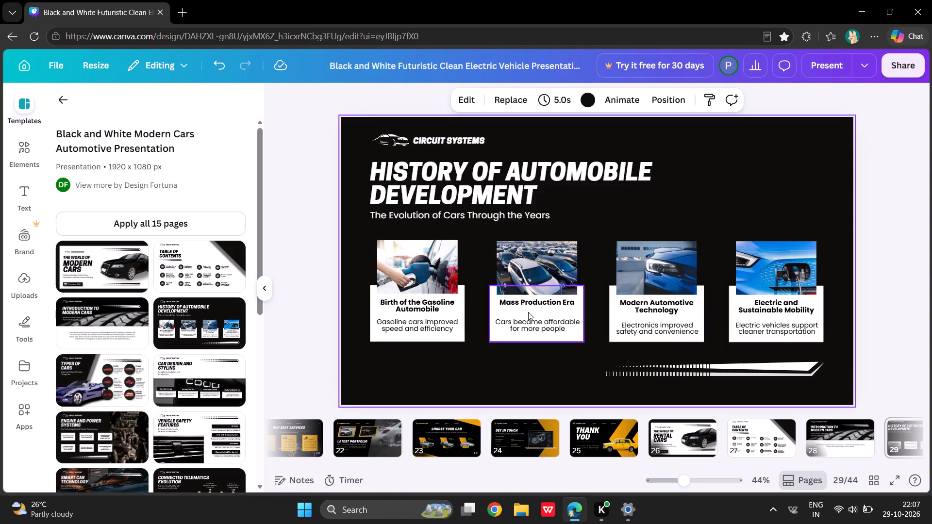
Replace the placeholder company name beside the logo on the HISTORY OF AUTOMOBILE DEVELOPMENT page with "CAR RENTAL SYSTEM".
{"action": "double_click", "coordinate": [442, 140]}
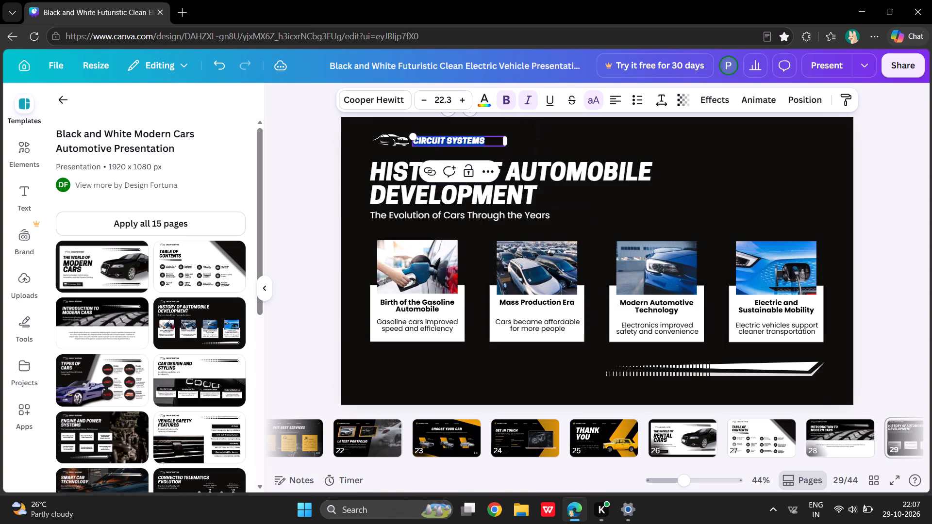
{"action": "type", "text": "CAR RENTAL SYSTE"}
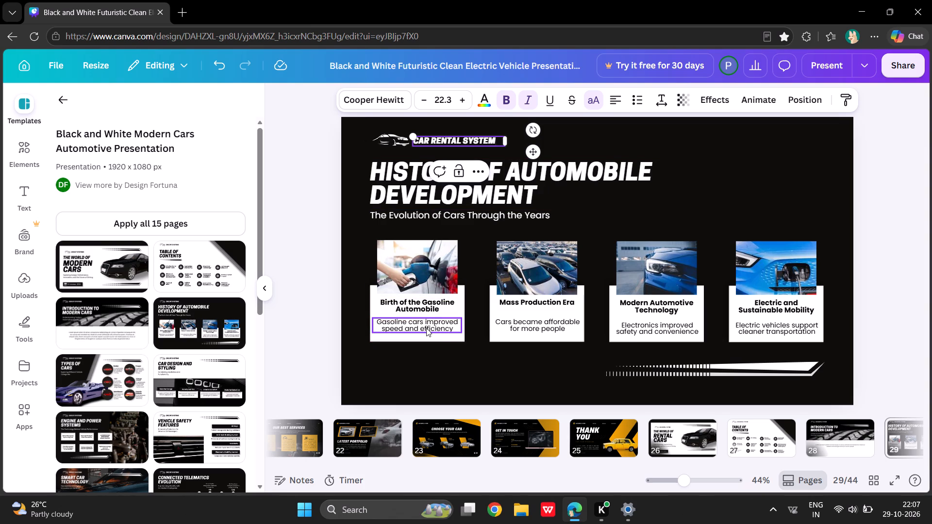
Move the four car photos off their cards into a row level with the HISTORY OF AUTOMOBILE DEVELOPMENT heading.
{"action": "left_click_drag", "start_coordinate": [419, 260], "coordinate": [534, 244]}
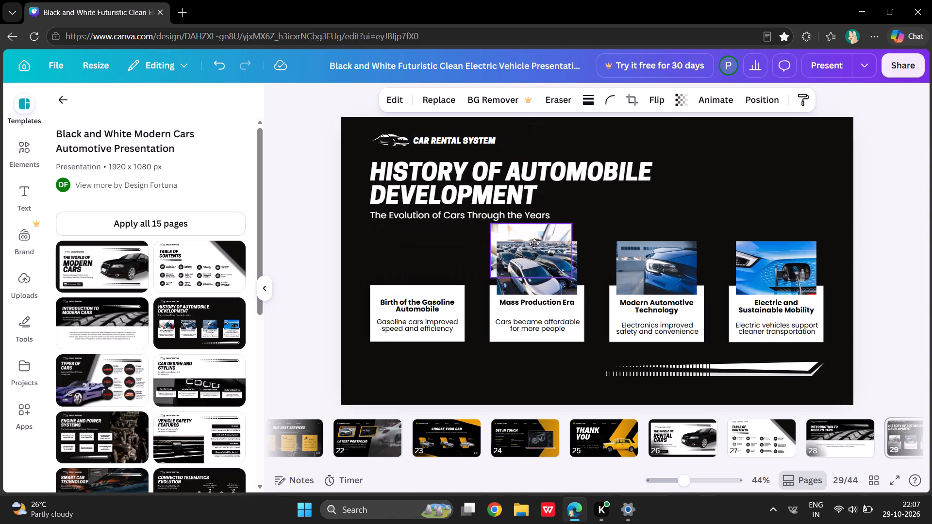
{"action": "left_click_drag", "start_coordinate": [534, 244], "coordinate": [716, 177]}
{"action": "left_click_drag", "start_coordinate": [565, 276], "coordinate": [535, 274]}
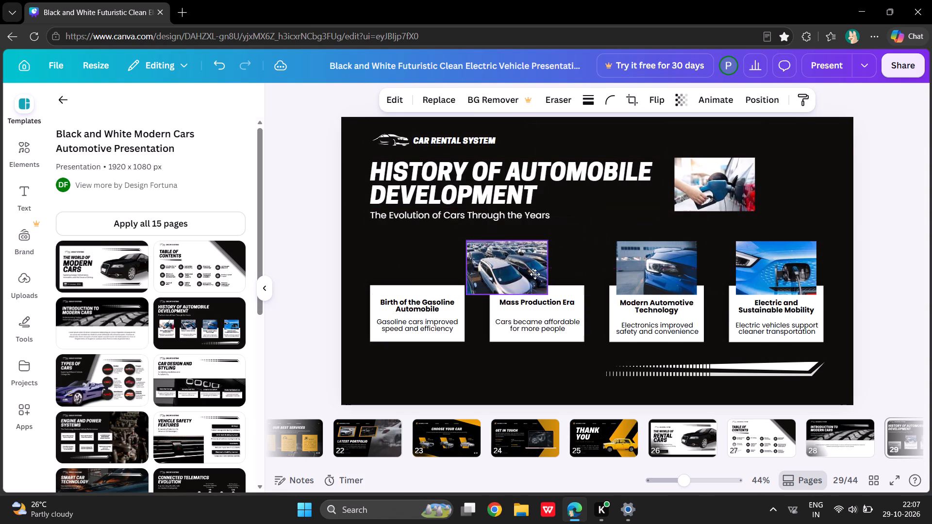
{"action": "left_click_drag", "start_coordinate": [535, 274], "coordinate": [830, 189]}
{"action": "left_click_drag", "start_coordinate": [678, 270], "coordinate": [638, 185]}
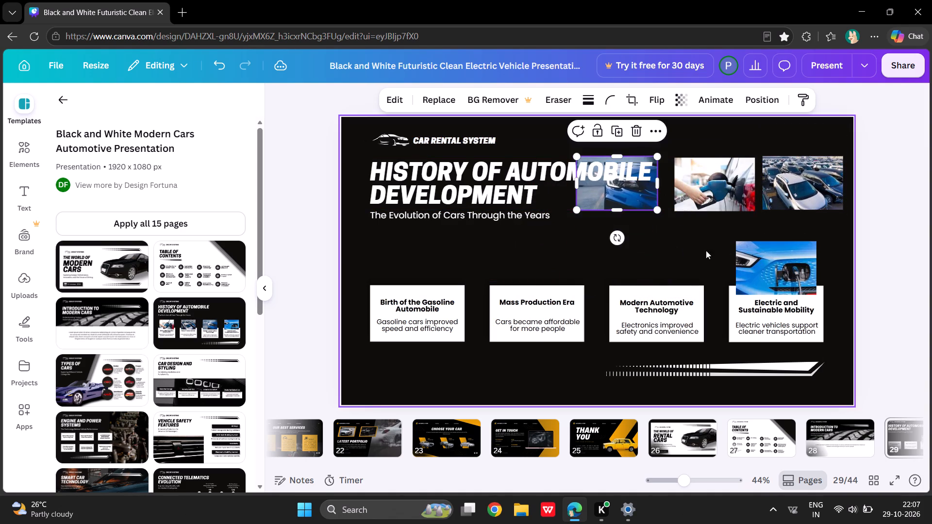
{"action": "left_click_drag", "start_coordinate": [753, 253], "coordinate": [499, 166]}
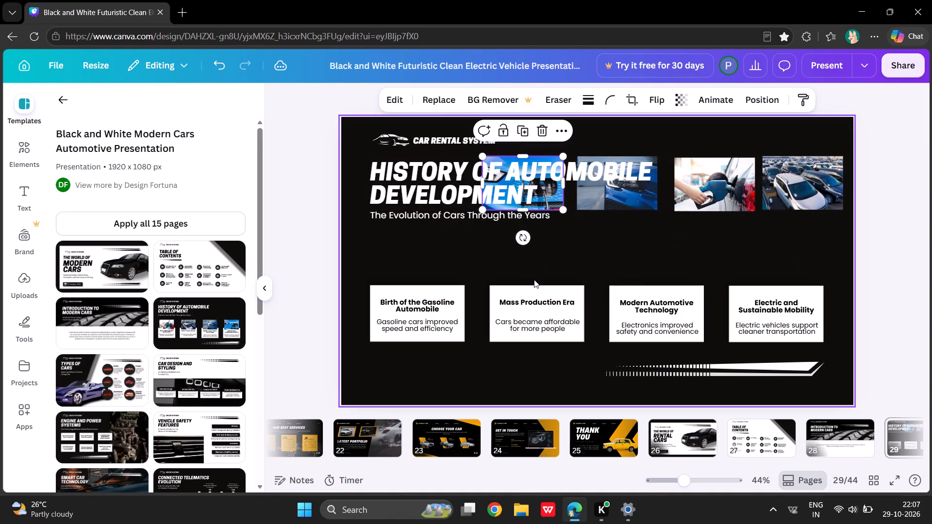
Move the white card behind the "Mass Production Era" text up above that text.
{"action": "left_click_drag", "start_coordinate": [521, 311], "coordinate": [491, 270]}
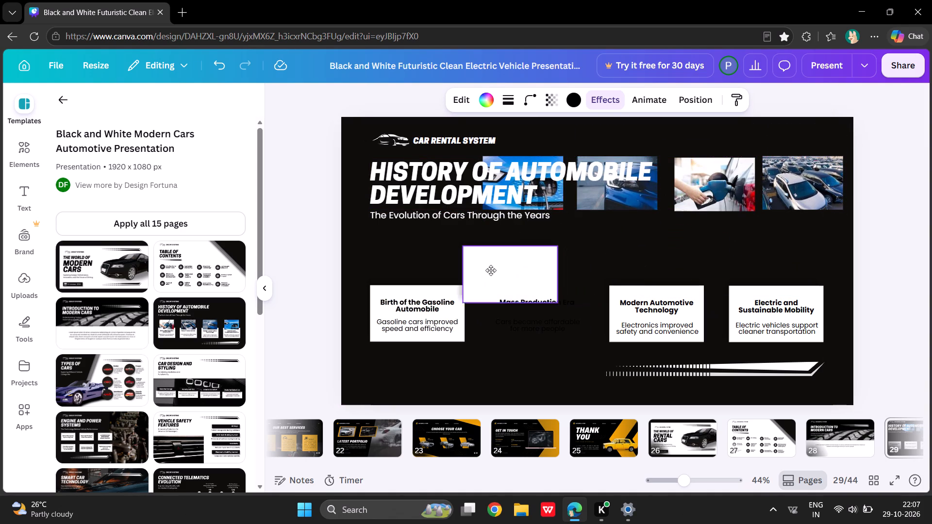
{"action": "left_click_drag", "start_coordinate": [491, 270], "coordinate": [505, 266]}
Move the "Birth of the Gasoline Automobile" title off its white card and place it back near the card's top edge.
{"action": "left_click_drag", "start_coordinate": [432, 312], "coordinate": [541, 348]}
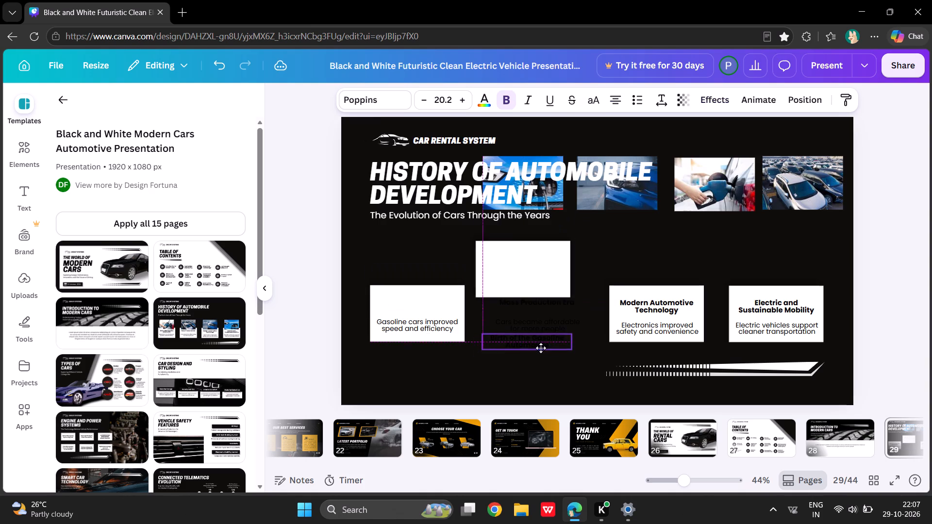
{"action": "left_click_drag", "start_coordinate": [541, 348], "coordinate": [539, 348]}
{"action": "left_click", "coordinate": [537, 346]}
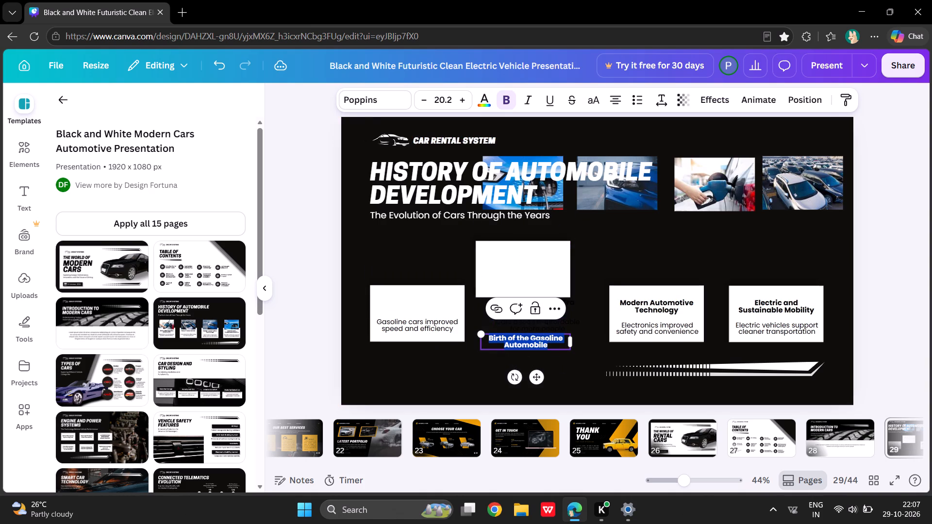
{"action": "left_click_drag", "start_coordinate": [532, 343], "coordinate": [448, 317]}
{"action": "left_click_drag", "start_coordinate": [526, 346], "coordinate": [483, 334]}
{"action": "left_click_drag", "start_coordinate": [541, 379], "coordinate": [435, 334]}
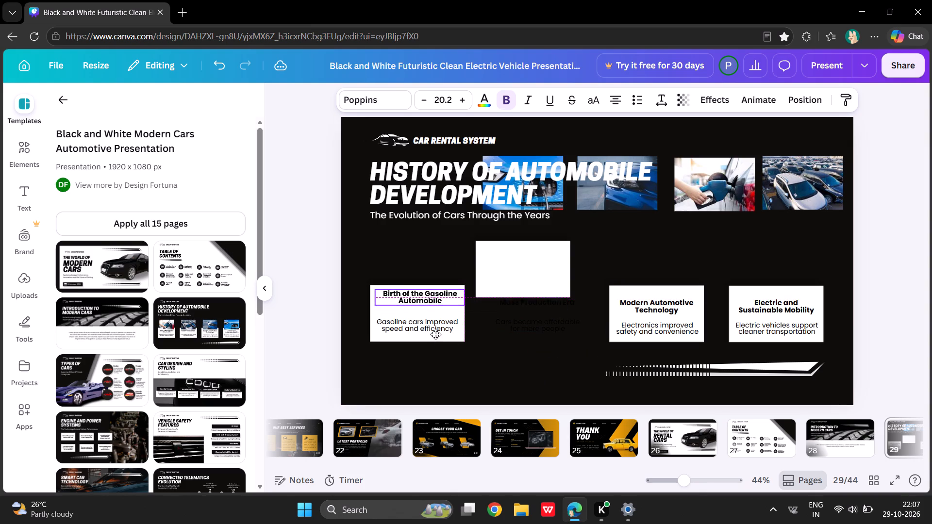
{"action": "left_click_drag", "start_coordinate": [435, 334], "coordinate": [432, 337]}
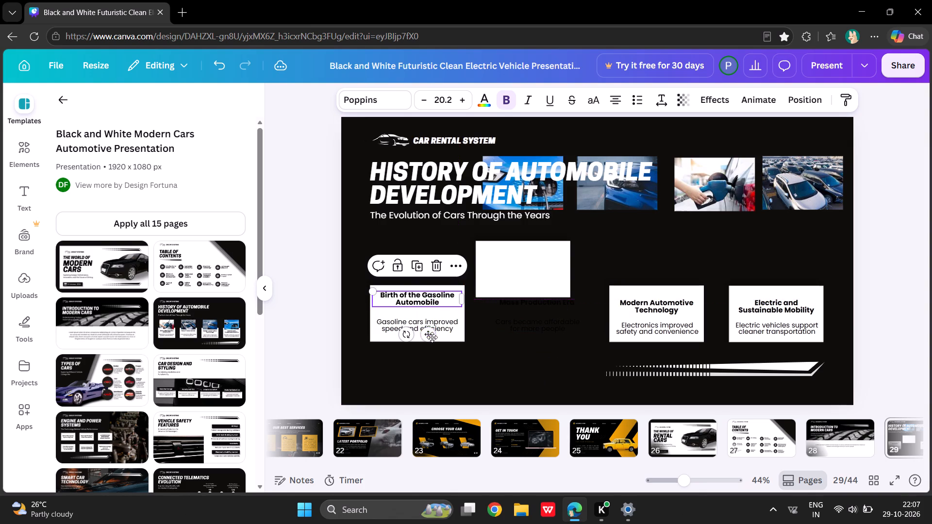
Move the white card out from behind the "Birth of the Gasoline Automobile" text and back behind it, slightly lower.
{"action": "left_click", "coordinate": [464, 335]}
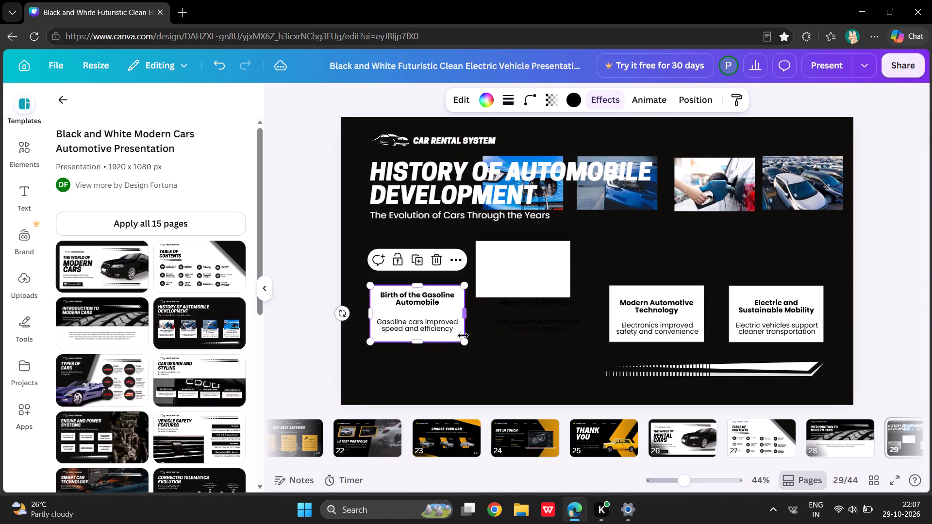
{"action": "left_click", "coordinate": [416, 343]}
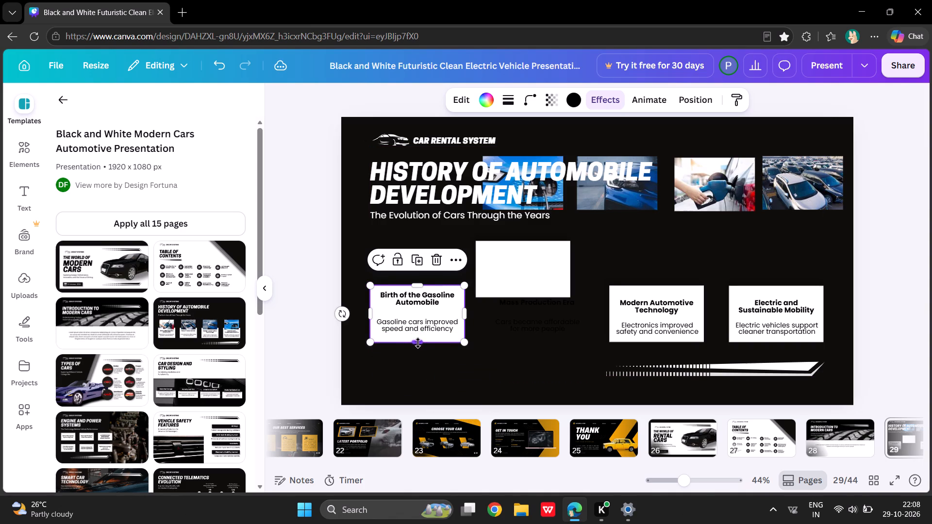
{"action": "right_click", "coordinate": [455, 310]}
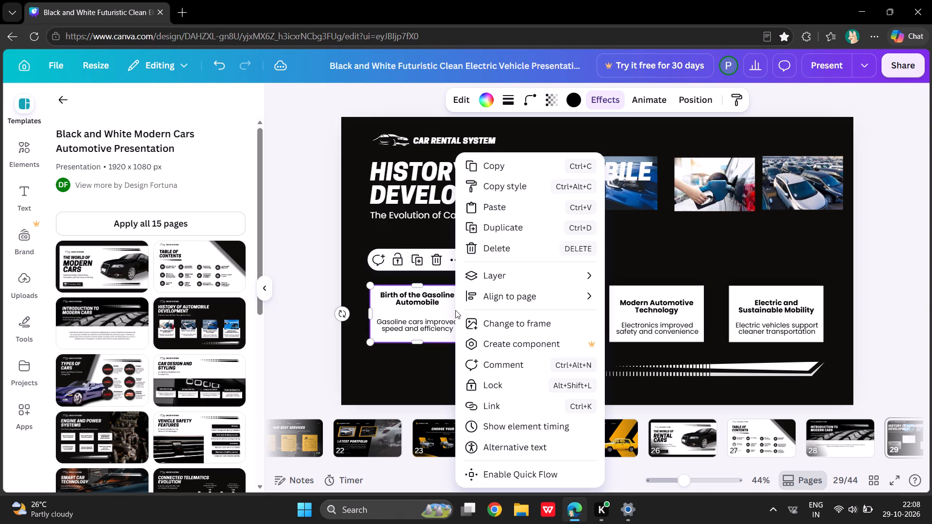
{"action": "left_click", "coordinate": [448, 311]}
{"action": "left_click_drag", "start_coordinate": [449, 311], "coordinate": [464, 320]}
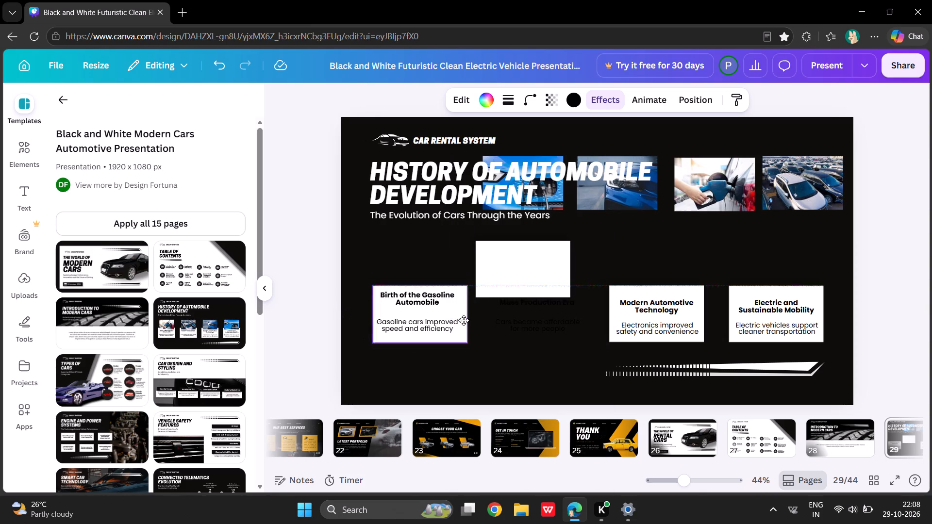
{"action": "left_click_drag", "start_coordinate": [464, 320], "coordinate": [563, 340]}
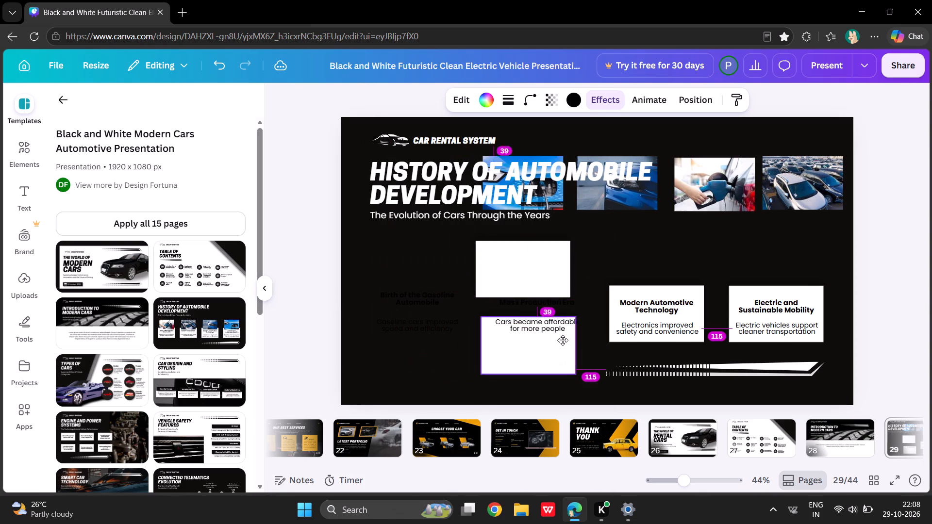
{"action": "left_click_drag", "start_coordinate": [563, 340], "coordinate": [559, 340]}
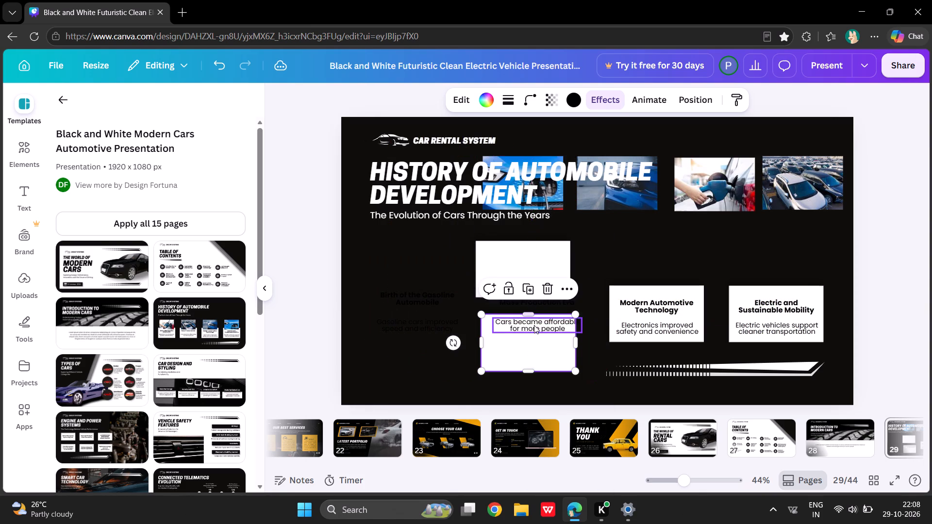
{"action": "left_click_drag", "start_coordinate": [534, 325], "coordinate": [427, 303]}
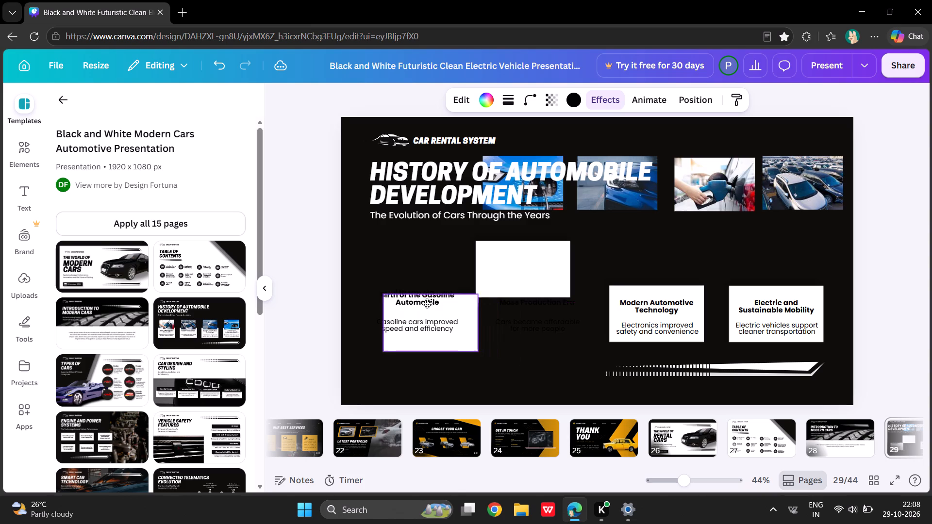
{"action": "left_click_drag", "start_coordinate": [427, 303], "coordinate": [424, 299]}
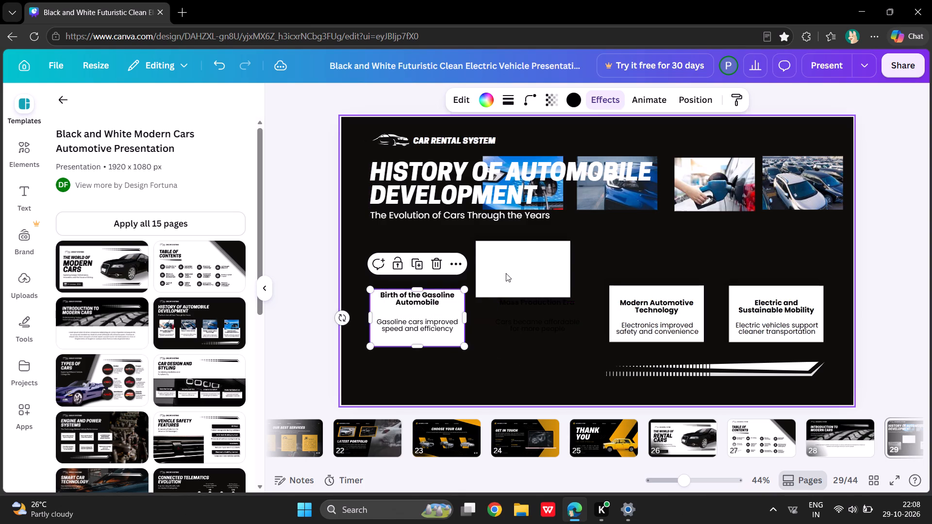
Move the white card back behind the "Mass Production Era" text so it frames the title and description.
{"action": "left_click_drag", "start_coordinate": [506, 273], "coordinate": [514, 316]}
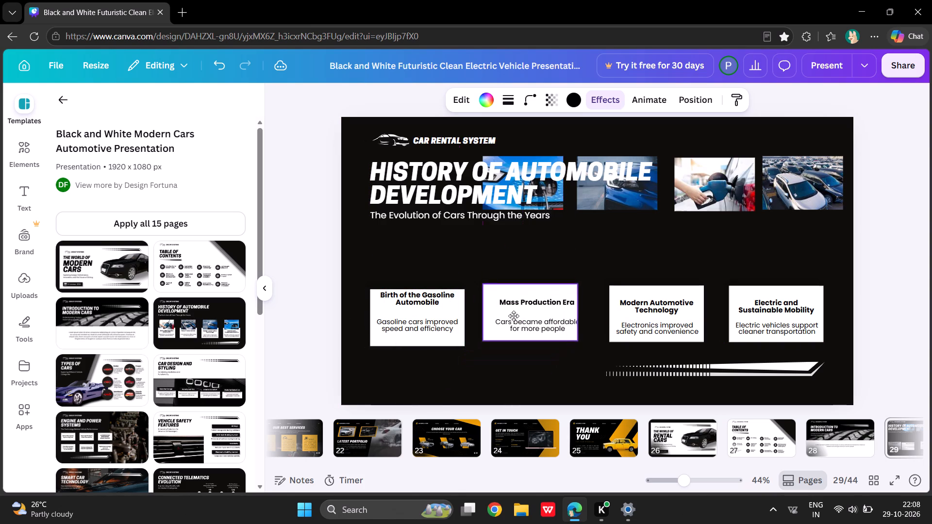
{"action": "left_click_drag", "start_coordinate": [514, 316], "coordinate": [514, 319]}
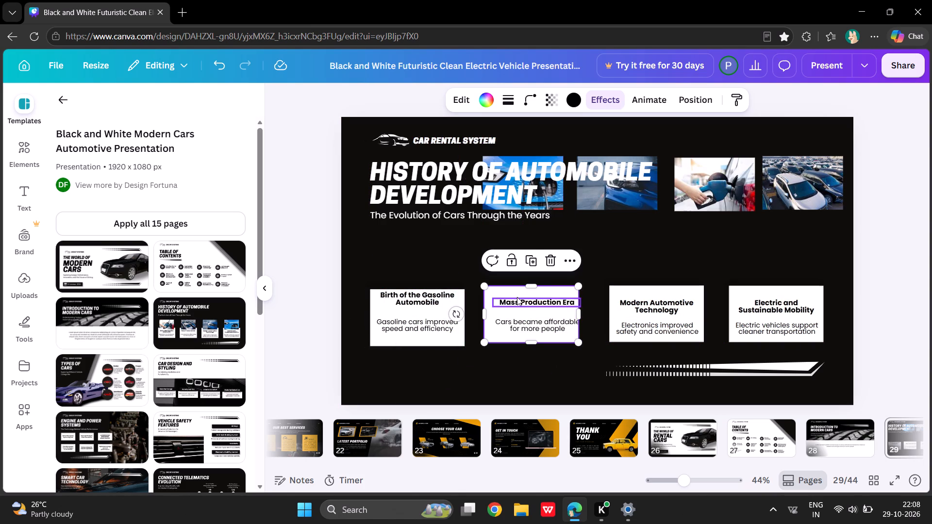
{"action": "left_click", "coordinate": [537, 293]}
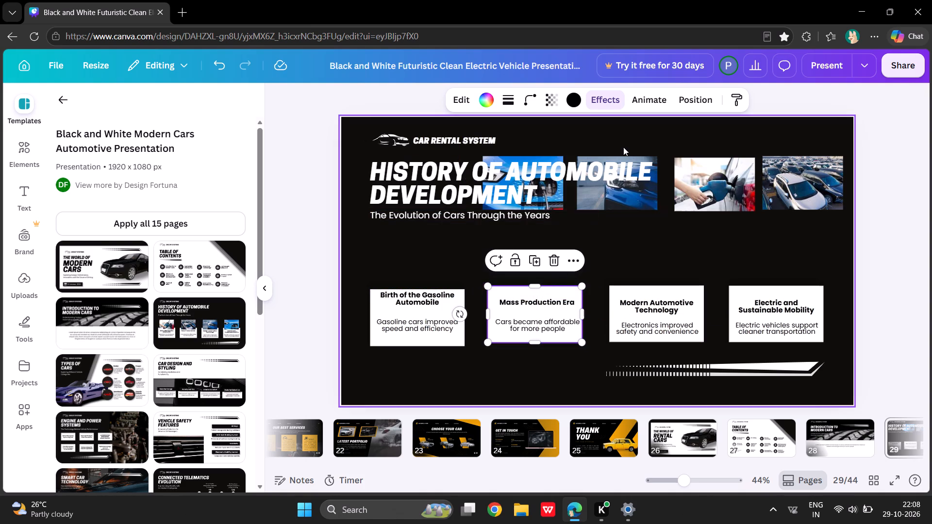
Place the refuelling photo at the top of the "Modern Automotive Technology" card and the parked-cars photo at the top of the "Mass Production Era" card.
{"action": "left_click_drag", "start_coordinate": [712, 184], "coordinate": [694, 217]}
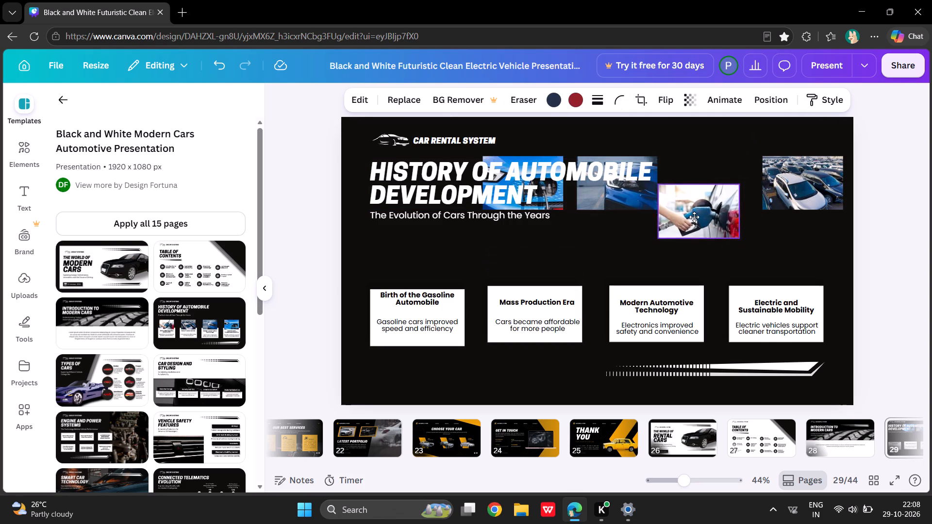
{"action": "left_click_drag", "start_coordinate": [694, 217], "coordinate": [652, 269]}
{"action": "left_click_drag", "start_coordinate": [788, 185], "coordinate": [603, 271]}
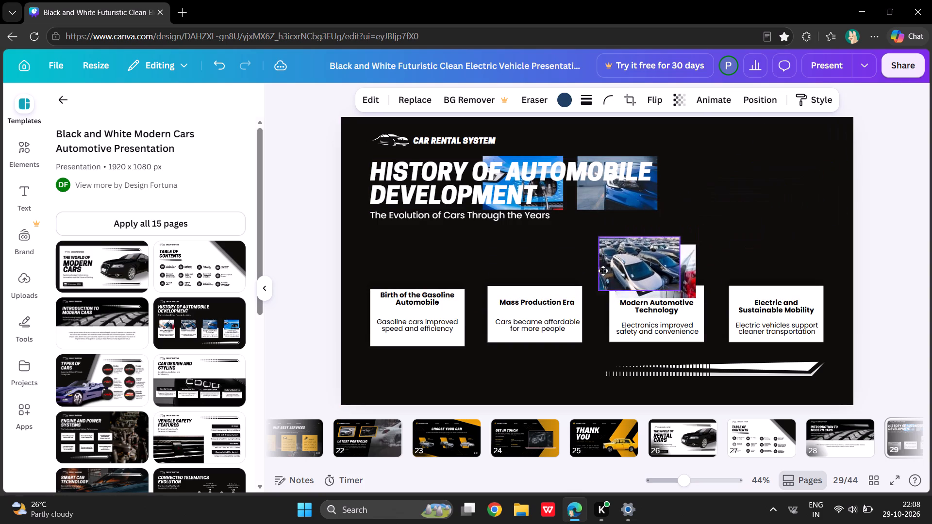
{"action": "left_click_drag", "start_coordinate": [603, 271], "coordinate": [524, 273]}
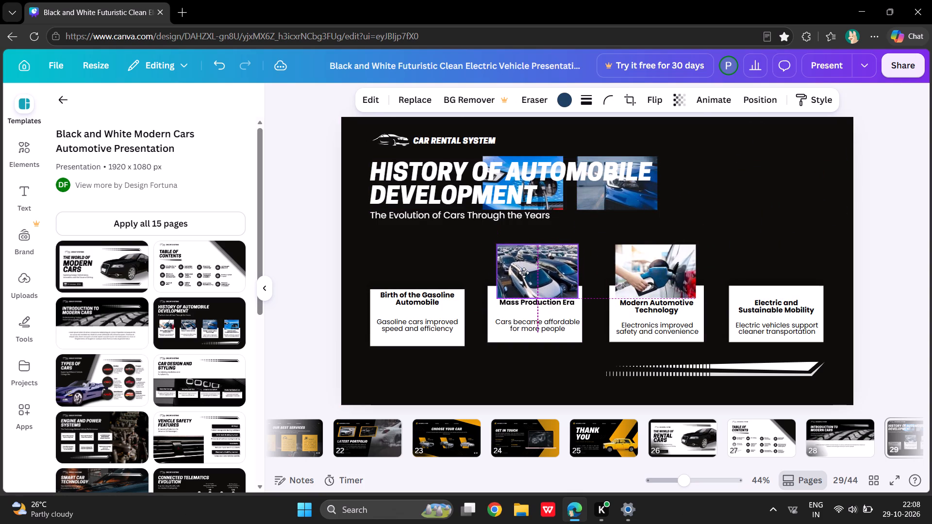
{"action": "left_click_drag", "start_coordinate": [524, 273], "coordinate": [520, 274]}
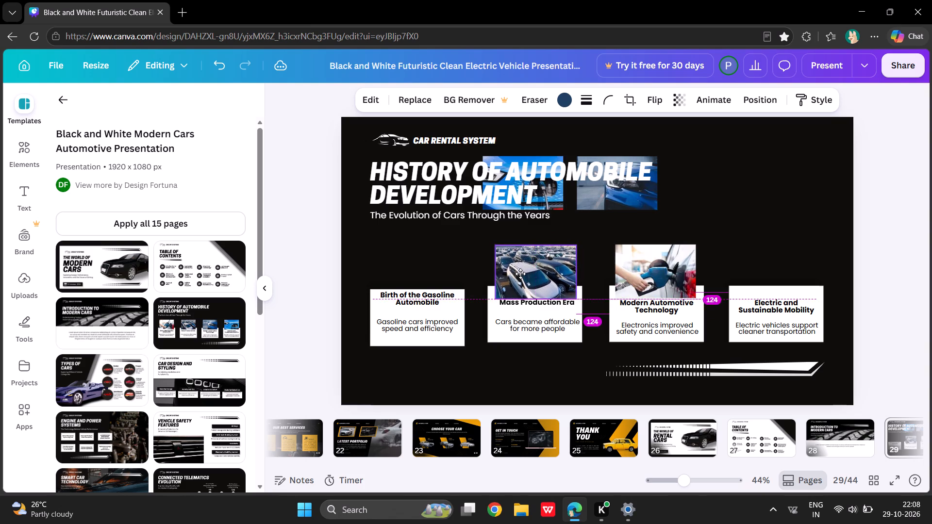
{"action": "left_click_drag", "start_coordinate": [520, 274], "coordinate": [520, 273]}
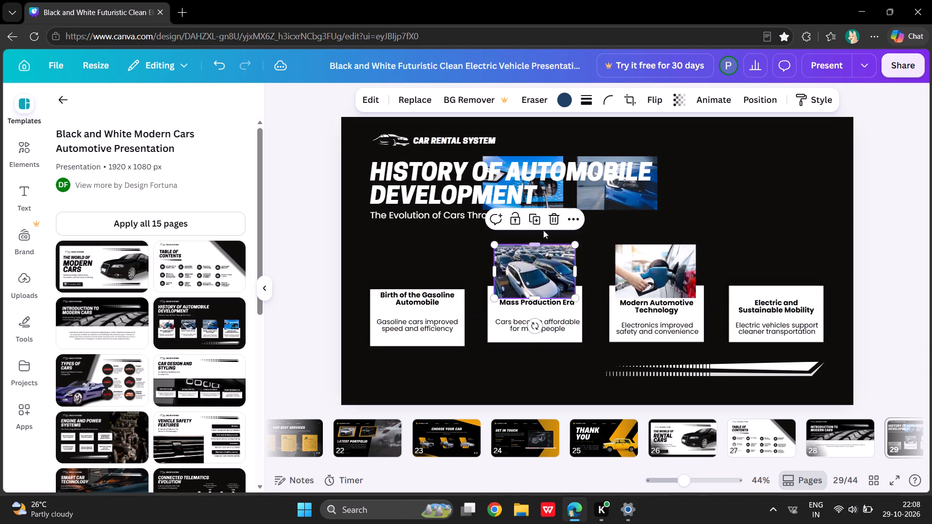
Widen the HISTORY OF AUTOMOBILE DEVELOPMENT heading's text box, keeping the heading on two lines.
{"action": "left_click", "coordinate": [599, 180]}
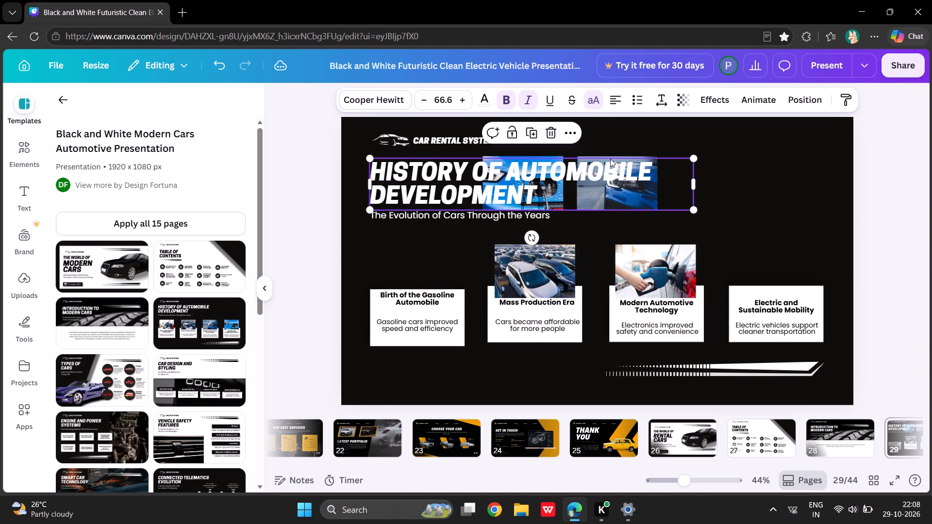
{"action": "left_click", "coordinate": [618, 199]}
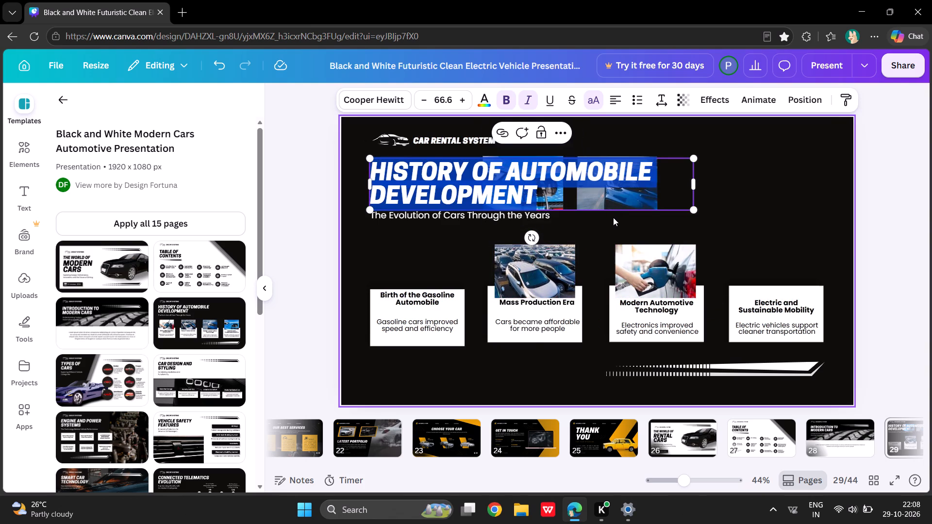
{"action": "left_click", "coordinate": [613, 217]}
{"action": "left_click", "coordinate": [624, 189]}
{"action": "left_click", "coordinate": [624, 189]}
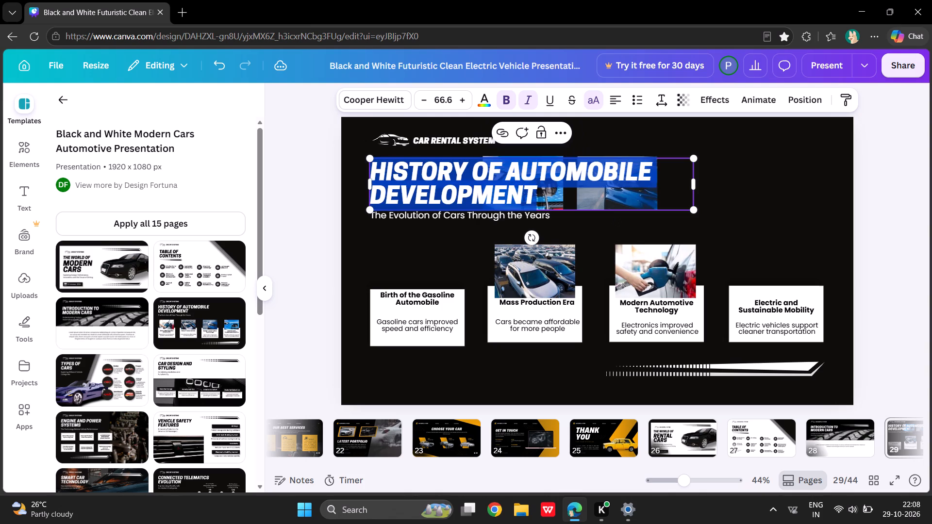
{"action": "left_click", "coordinate": [624, 189]}
{"action": "left_click_drag", "start_coordinate": [624, 193], "coordinate": [618, 238]}
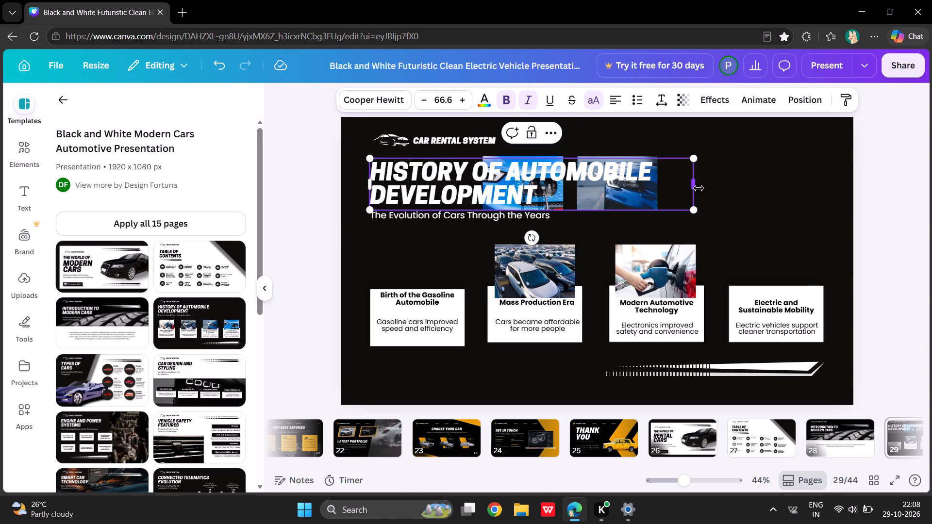
{"action": "left_click_drag", "start_coordinate": [696, 187], "coordinate": [506, 193]}
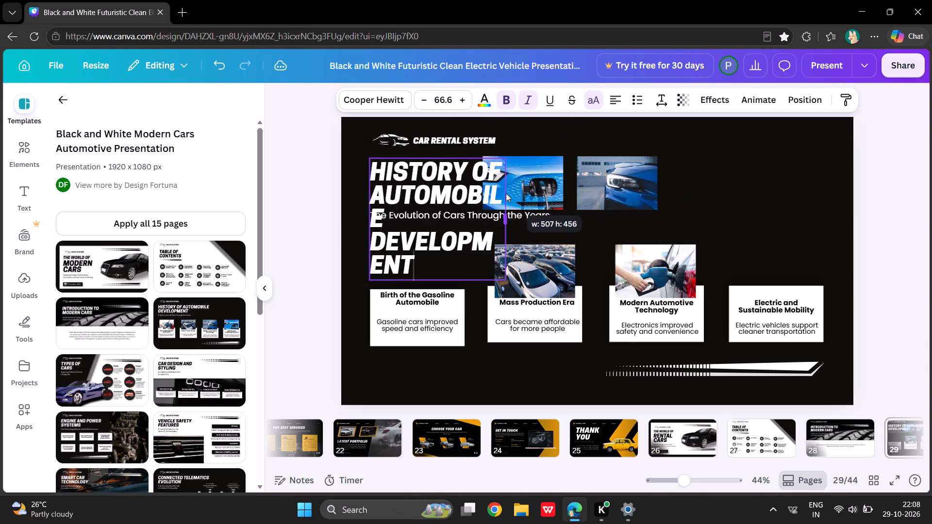
{"action": "left_click_drag", "start_coordinate": [506, 193], "coordinate": [503, 191]}
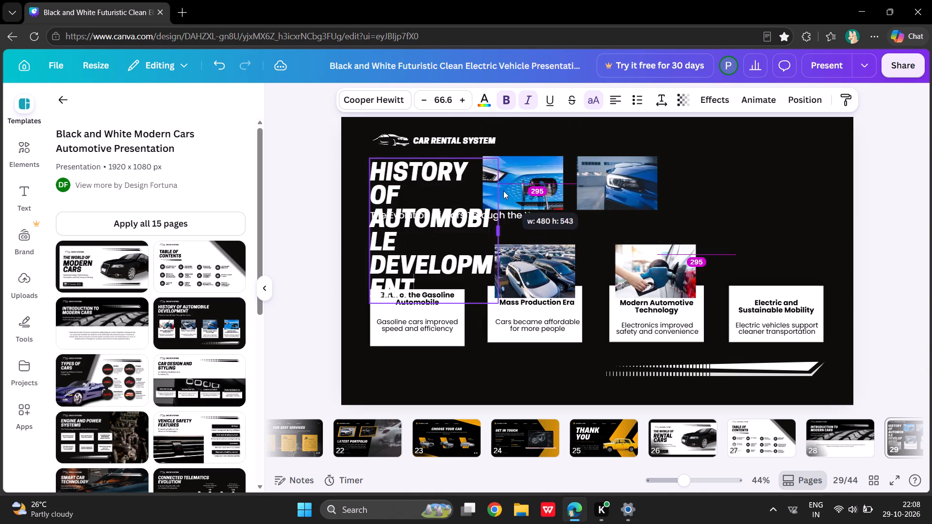
{"action": "left_click_drag", "start_coordinate": [503, 191], "coordinate": [777, 153]}
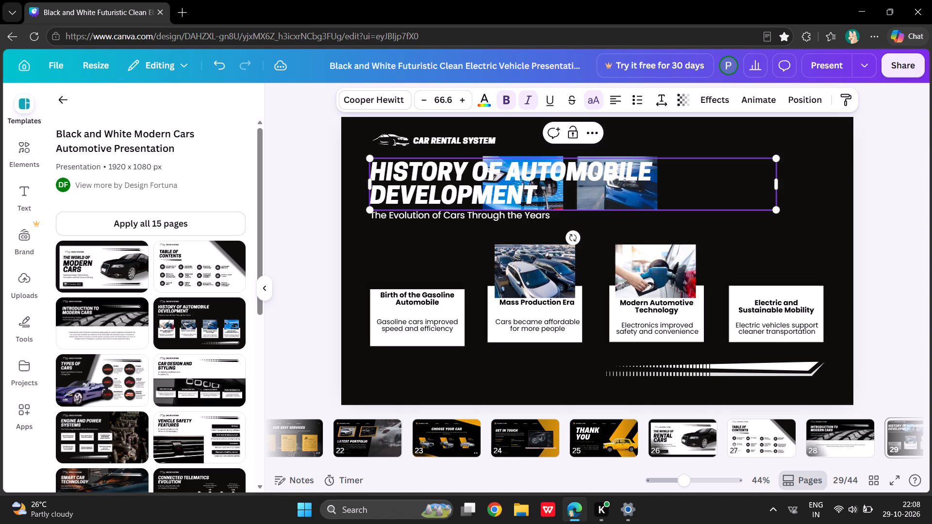
Move the HISTORY OF AUTOMOBILE DEVELOPMENT heading up over the CAR RENTAL SYSTEM label, clearing the photos behind it.
{"action": "left_click_drag", "start_coordinate": [701, 178], "coordinate": [703, 165]}
{"action": "left_click", "coordinate": [704, 158]}
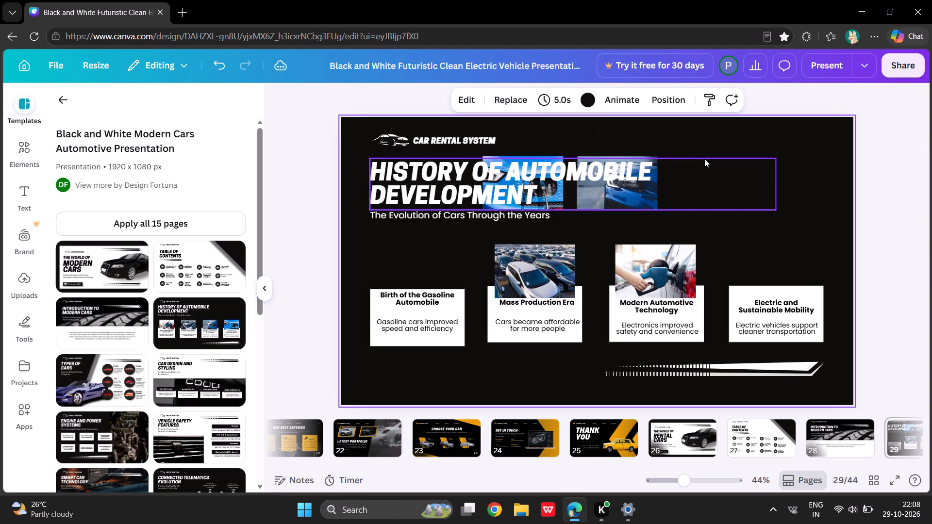
{"action": "left_click", "coordinate": [704, 158]}
{"action": "left_click", "coordinate": [704, 158]}
{"action": "left_click_drag", "start_coordinate": [704, 158], "coordinate": [705, 147]}
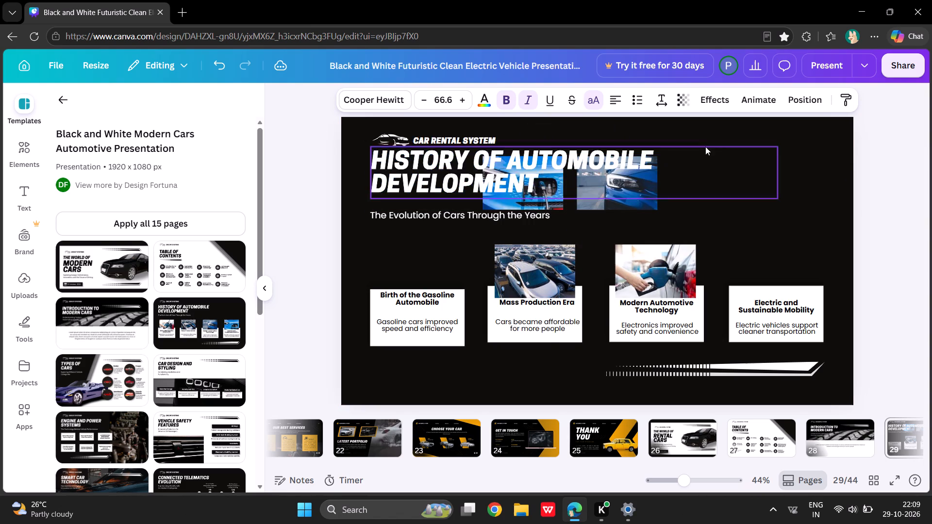
{"action": "left_click_drag", "start_coordinate": [705, 147], "coordinate": [705, 125]}
Place the blue headlight photo above the "Electric and Sustainable Mobility" text and the charging-port photo above the "Birth of the Gasoline Automobile" text.
{"action": "left_click_drag", "start_coordinate": [644, 197], "coordinate": [783, 262]}
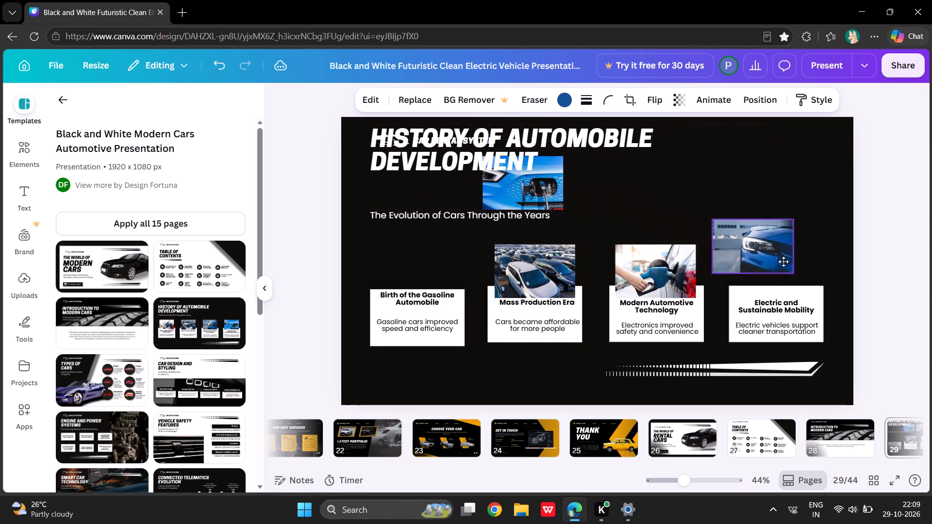
{"action": "left_click_drag", "start_coordinate": [783, 262], "coordinate": [801, 281]}
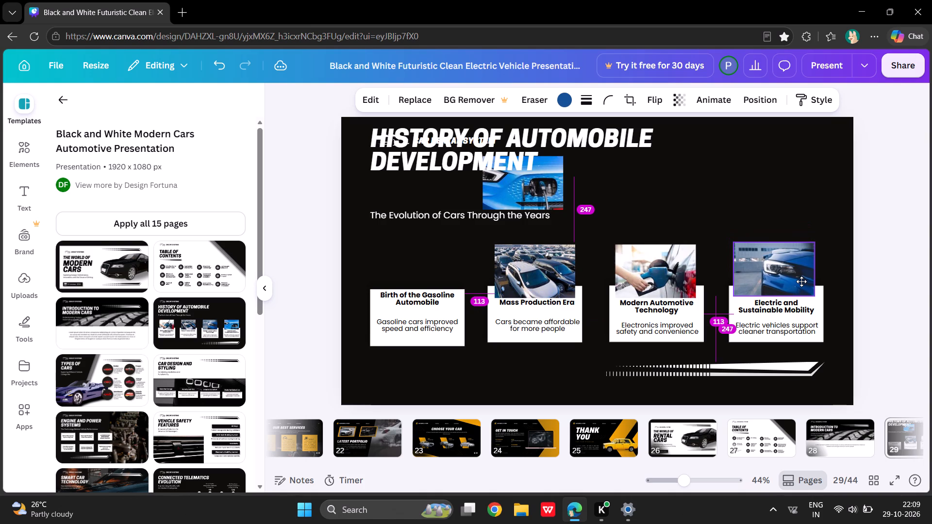
{"action": "left_click_drag", "start_coordinate": [801, 281], "coordinate": [803, 283]}
{"action": "left_click_drag", "start_coordinate": [562, 190], "coordinate": [491, 240]}
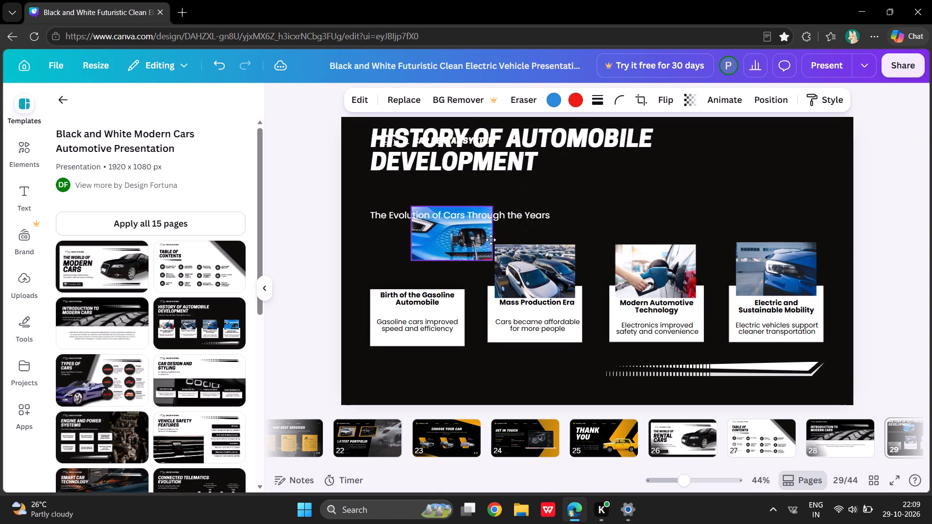
{"action": "left_click_drag", "start_coordinate": [491, 240], "coordinate": [455, 271]}
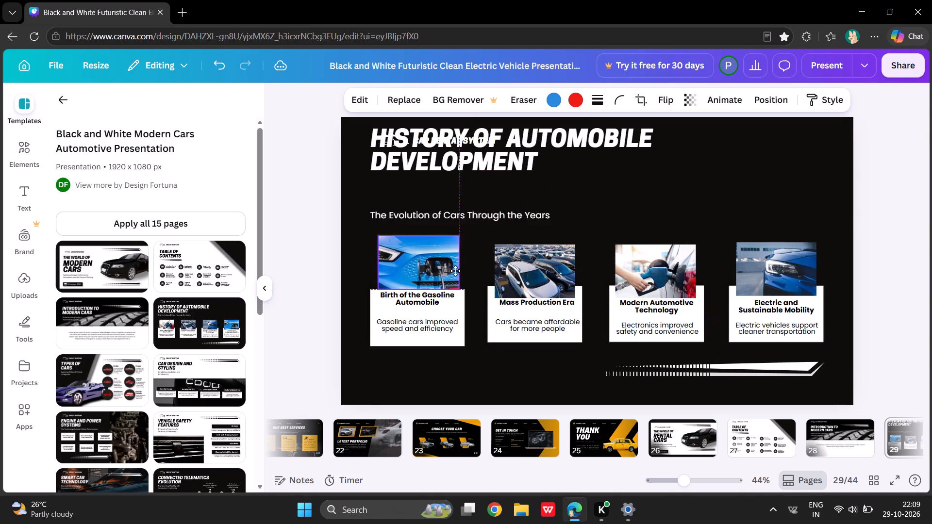
{"action": "left_click_drag", "start_coordinate": [455, 271], "coordinate": [457, 271]}
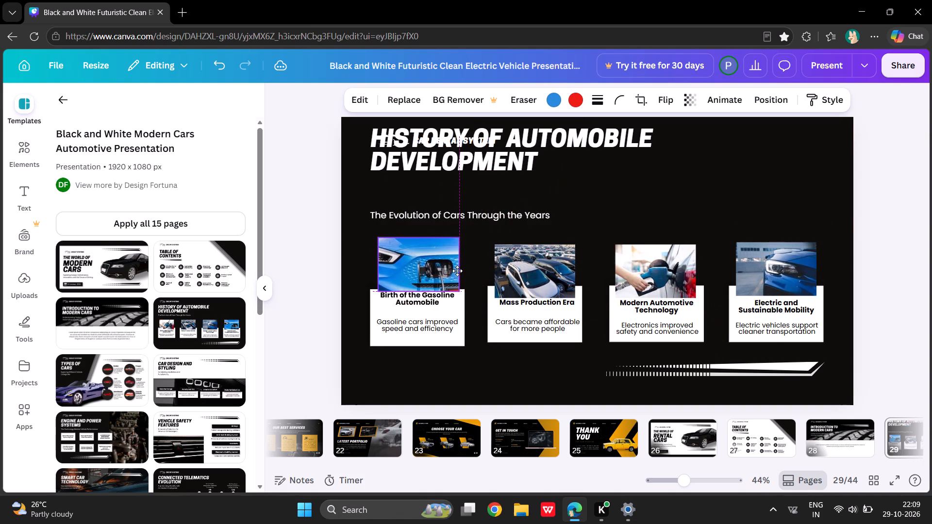
{"action": "left_click_drag", "start_coordinate": [457, 271], "coordinate": [456, 270]}
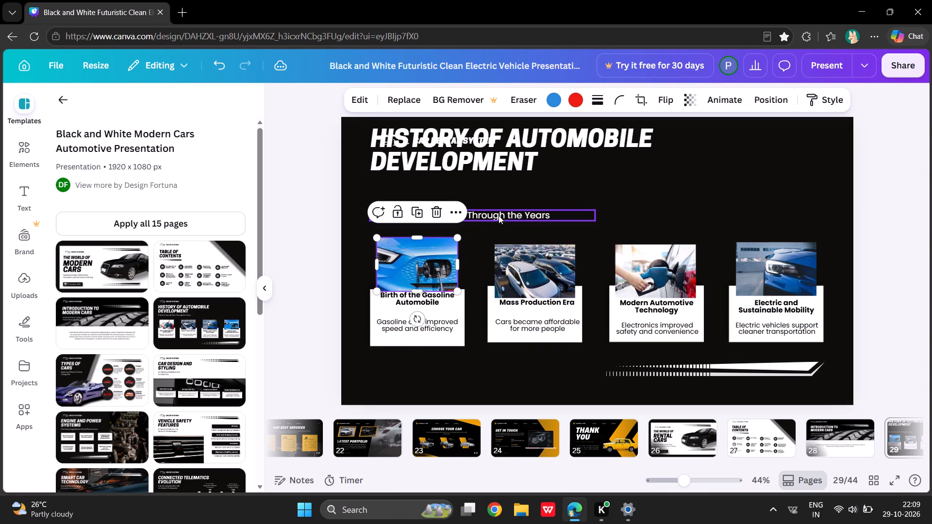
Move the HISTORY OF AUTOMOBILE DEVELOPMENT heading back down between the CAR RENTAL SYSTEM label and the subtitle.
{"action": "left_click", "coordinate": [546, 164]}
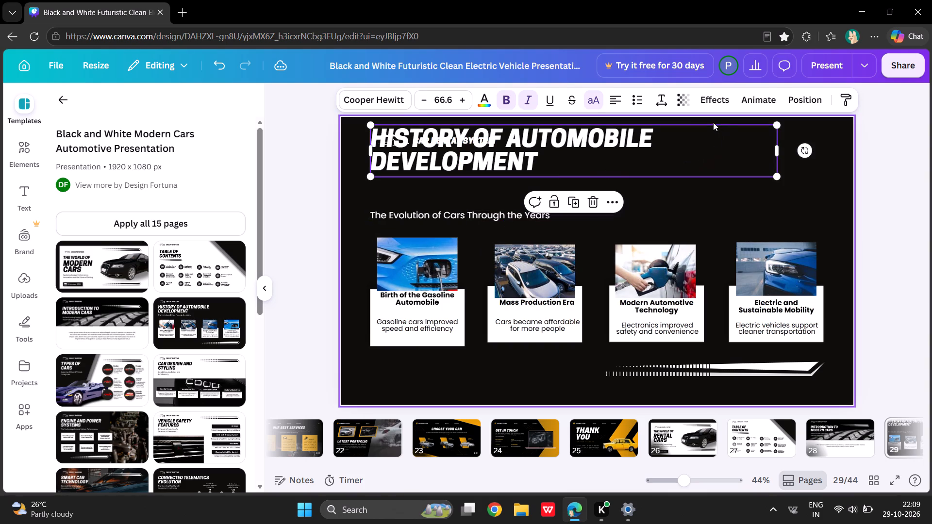
{"action": "left_click", "coordinate": [708, 128]}
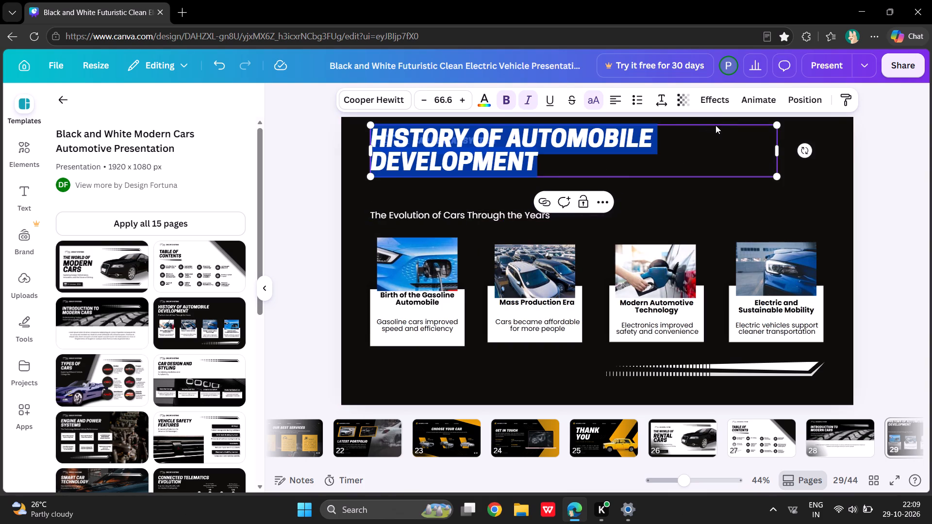
{"action": "left_click_drag", "start_coordinate": [716, 121], "coordinate": [713, 151]}
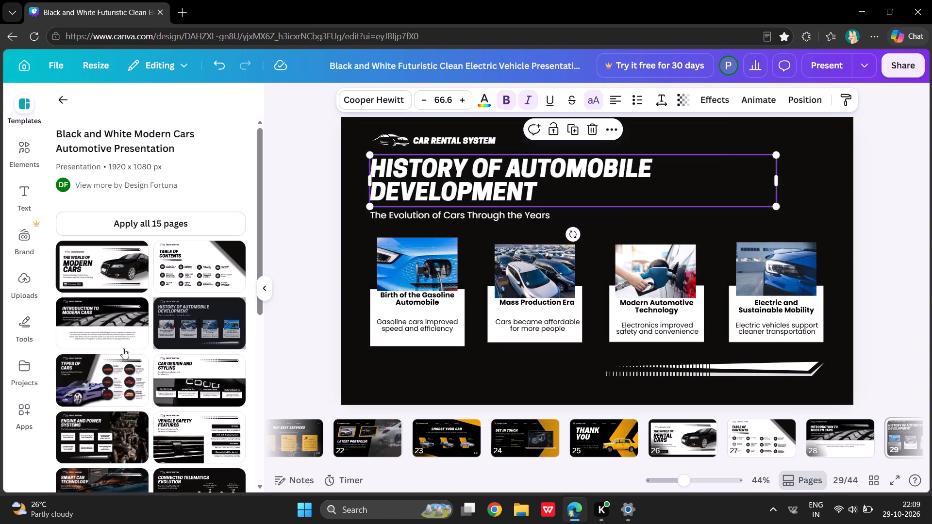
Add the TYPES OF CARS template page as a new page.
{"action": "left_click", "coordinate": [80, 389]}
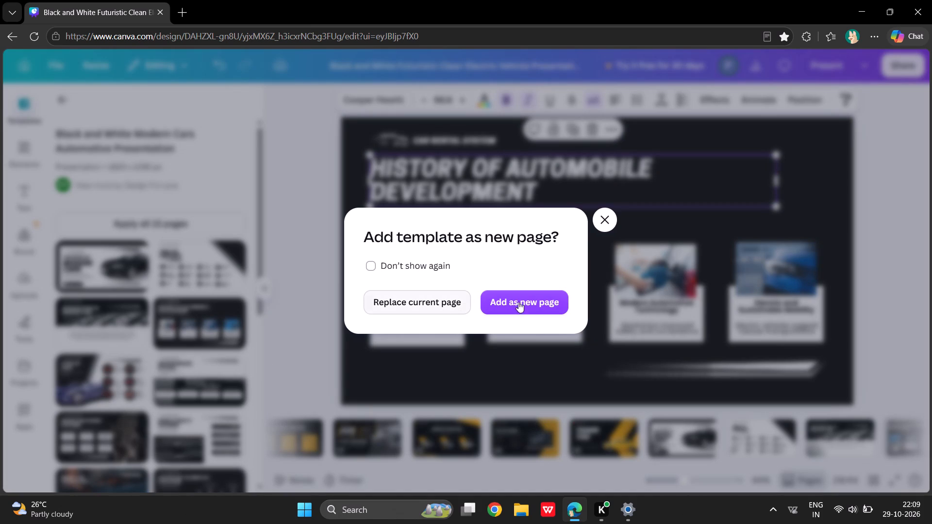
{"action": "left_click", "coordinate": [537, 299]}
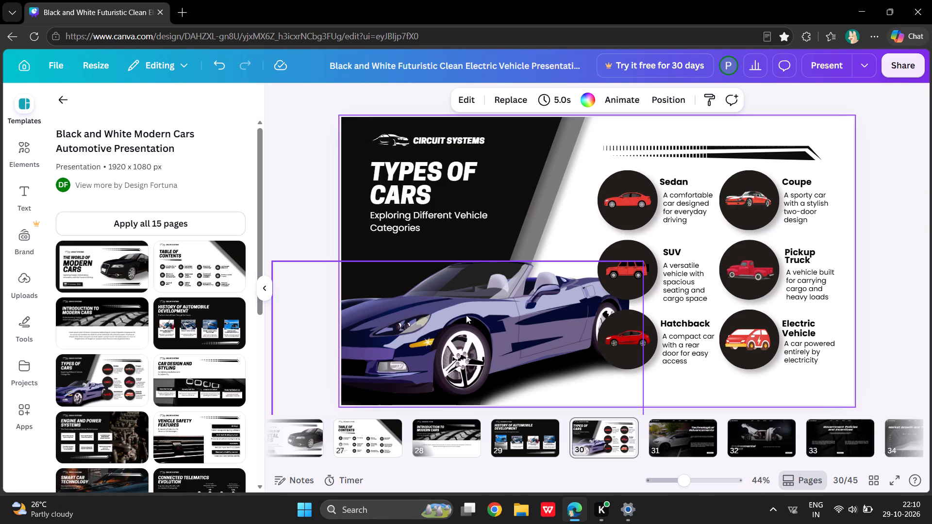
Replace the CIRCUIT SYSTEMS label on the TYPES OF CARS page with "CAR RENTAL SYSTEM".
{"action": "double_click", "coordinate": [446, 141]}
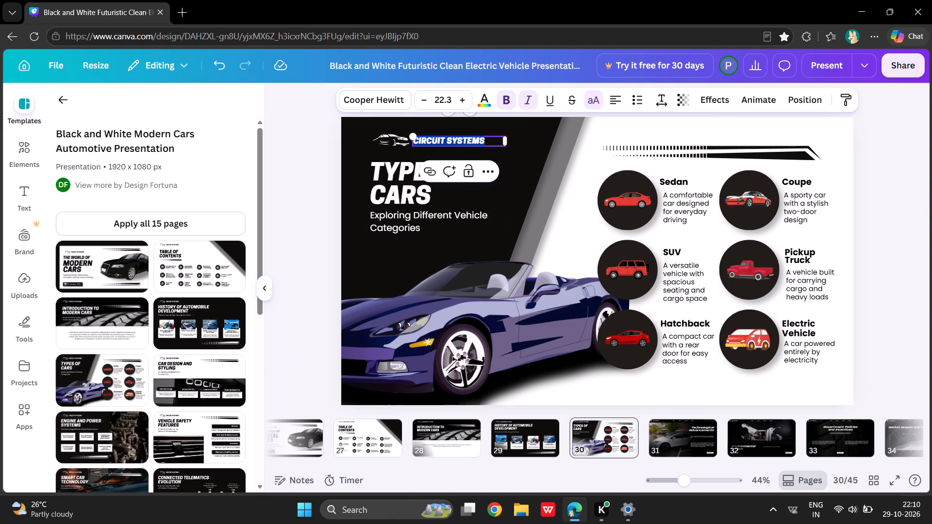
{"action": "key", "text": "BackSpace"}
{"action": "key", "text": "c"}
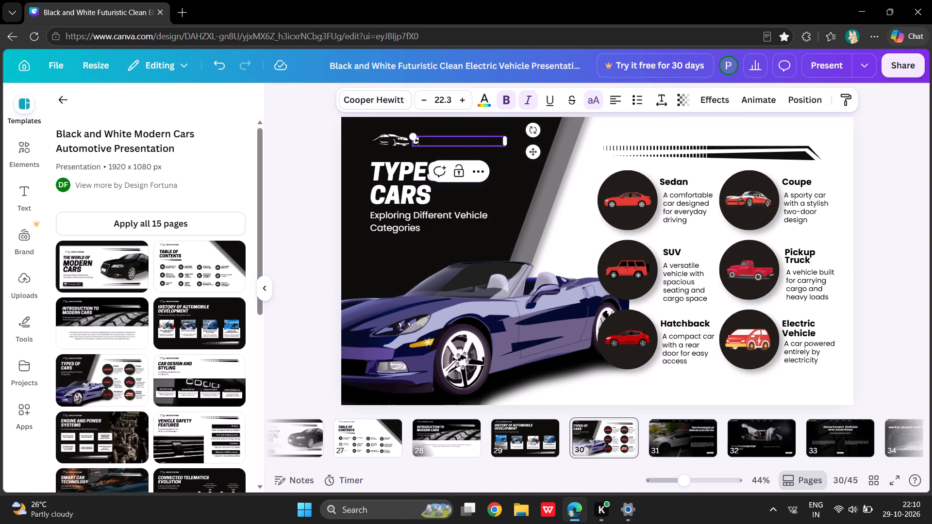
{"action": "type", "text": "AR RENTAL SYSTEM"}
{"action": "key", "text": "space"}
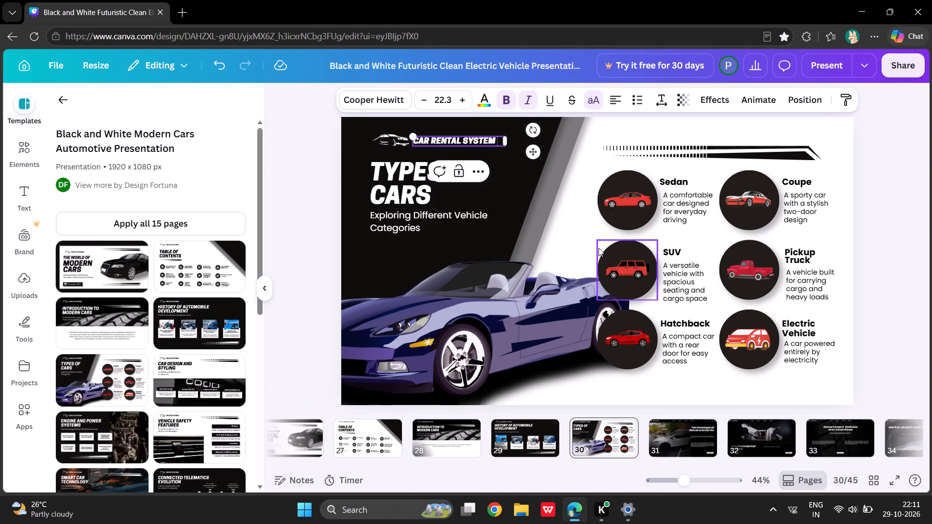
Duplicate the black striped graphic above the car types and place the copy below the Hatchback and Electric Vehicle row.
{"action": "left_click", "coordinate": [713, 152]}
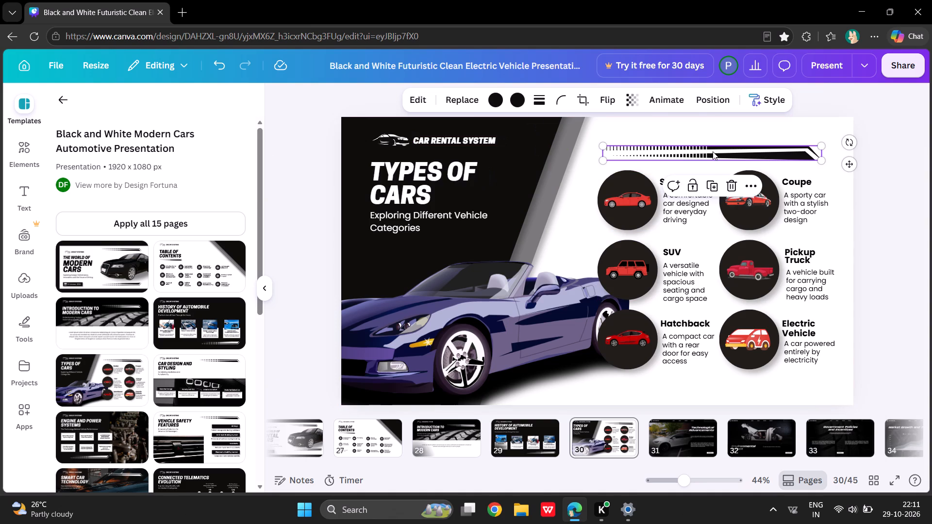
{"action": "left_click", "coordinate": [714, 183]}
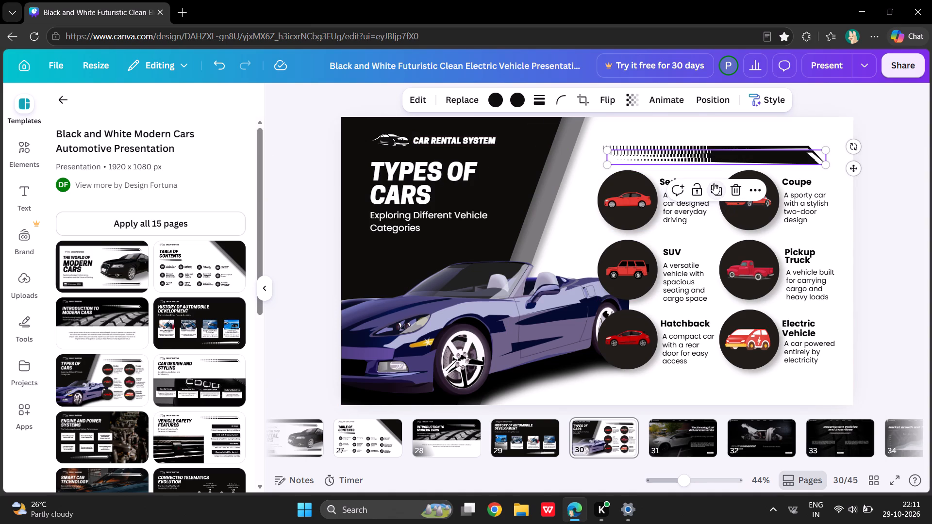
{"action": "left_click_drag", "start_coordinate": [732, 150], "coordinate": [756, 413]}
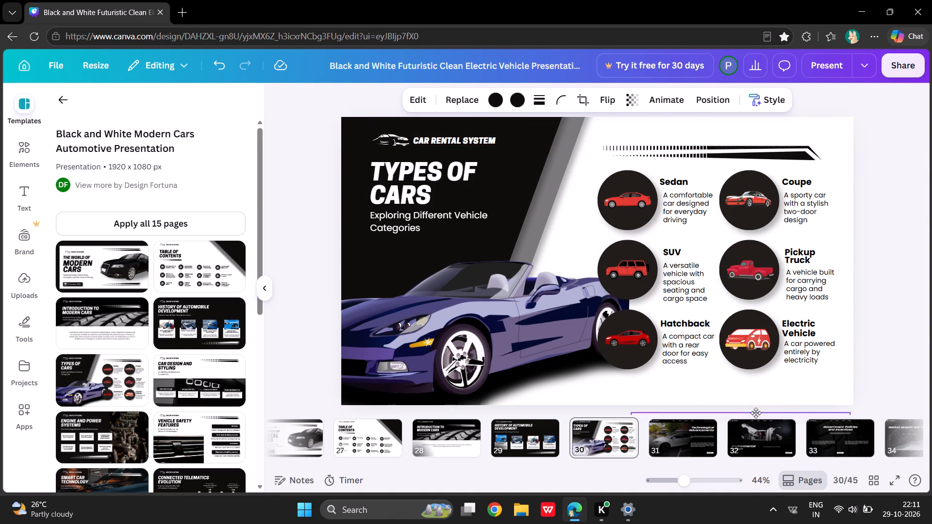
{"action": "left_click_drag", "start_coordinate": [756, 413], "coordinate": [730, 378]}
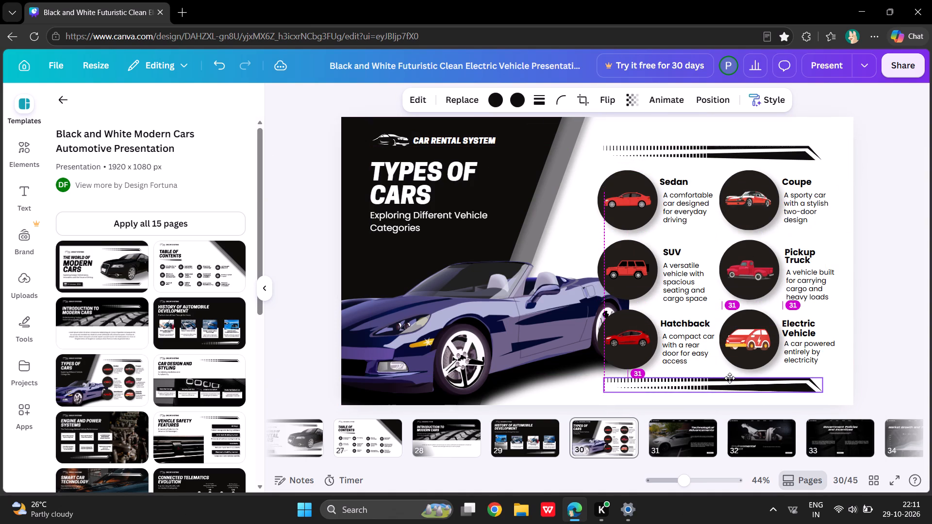
Fine-tune the position of the lower striped graphic copy on the TYPES OF CARS page so it lines up under the original.
{"action": "left_click_drag", "start_coordinate": [730, 378], "coordinate": [725, 378]}
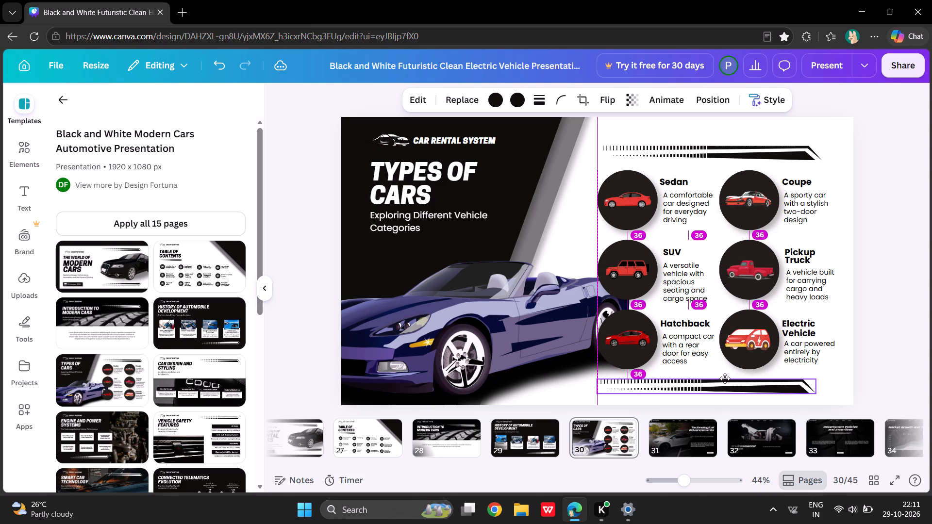
{"action": "left_click_drag", "start_coordinate": [725, 378], "coordinate": [725, 378]}
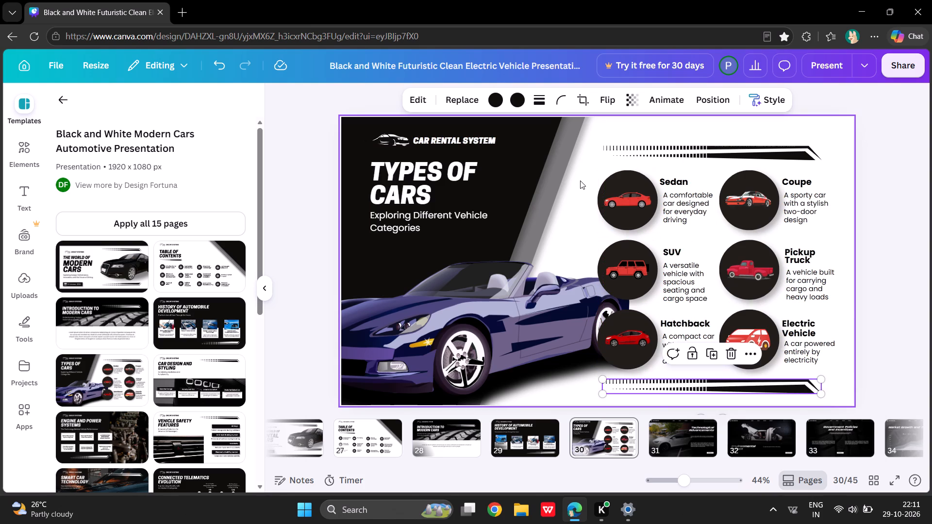
Add the CAR DESIGN AND STYLING template page as a new page.
{"action": "scroll", "coordinate": [201, 352], "scroll_direction": "down", "scroll_amount": 1}
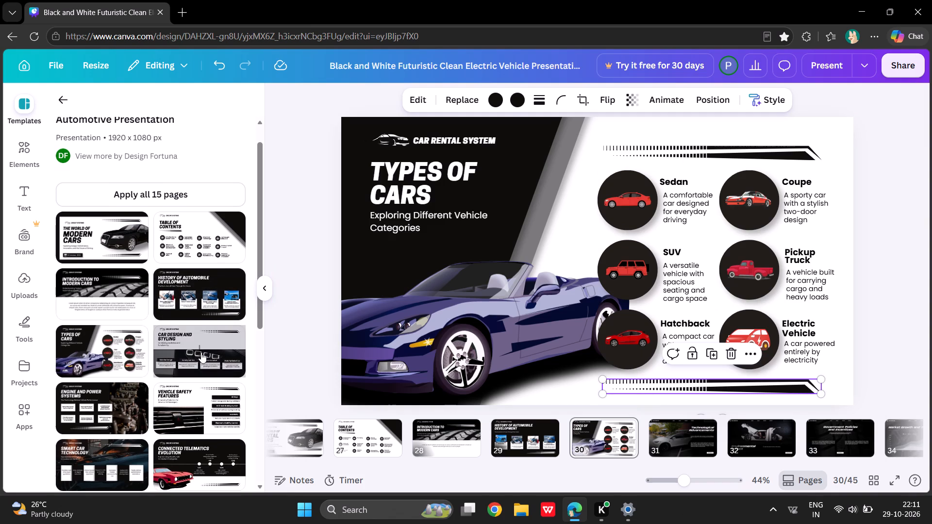
{"action": "left_click", "coordinate": [200, 352]}
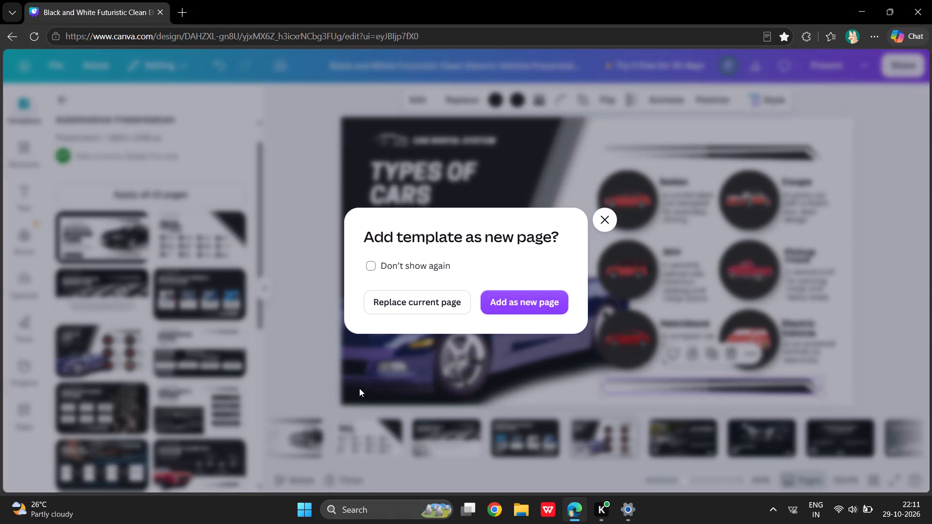
{"action": "left_click", "coordinate": [517, 295]}
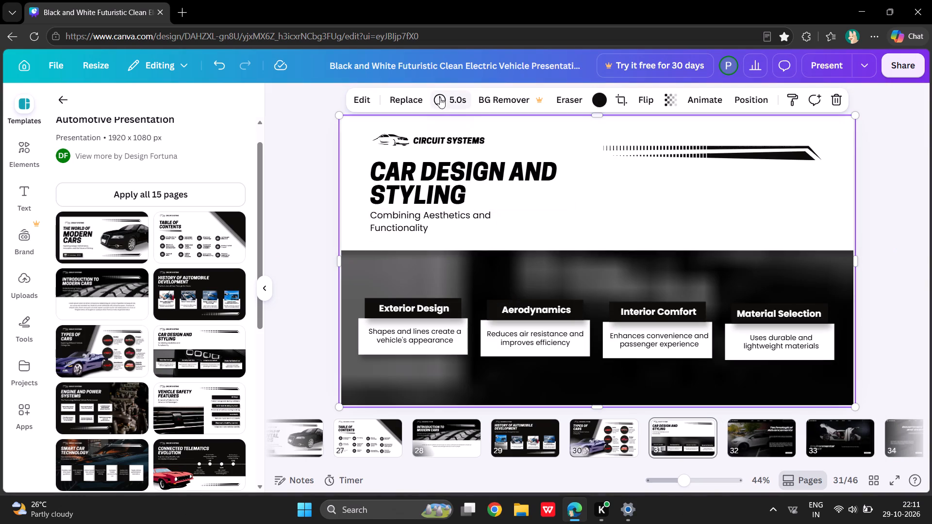
Replace the CIRCUIT SYSTEMS label on the CAR DESIGN AND STYLING page with "CAR RENAL SYSTEM".
{"action": "double_click", "coordinate": [449, 138]}
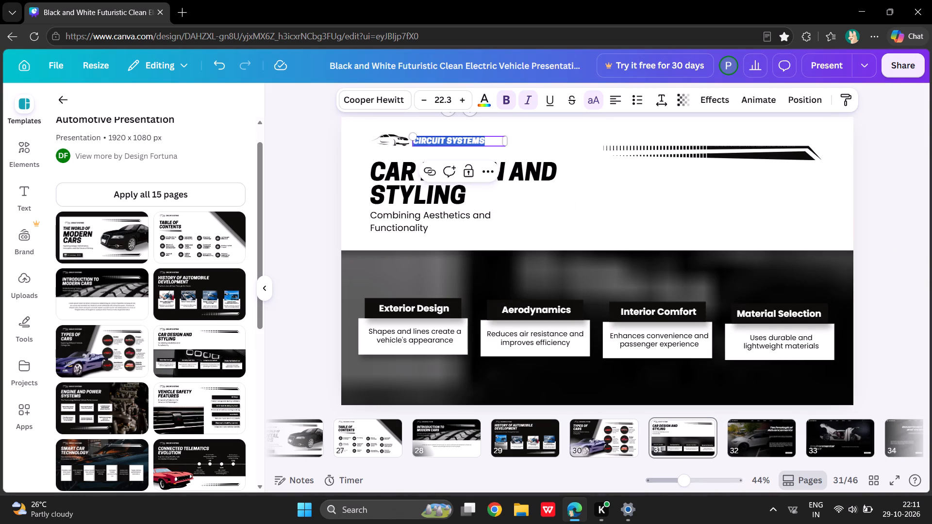
{"action": "key", "text": "BackSpace"}
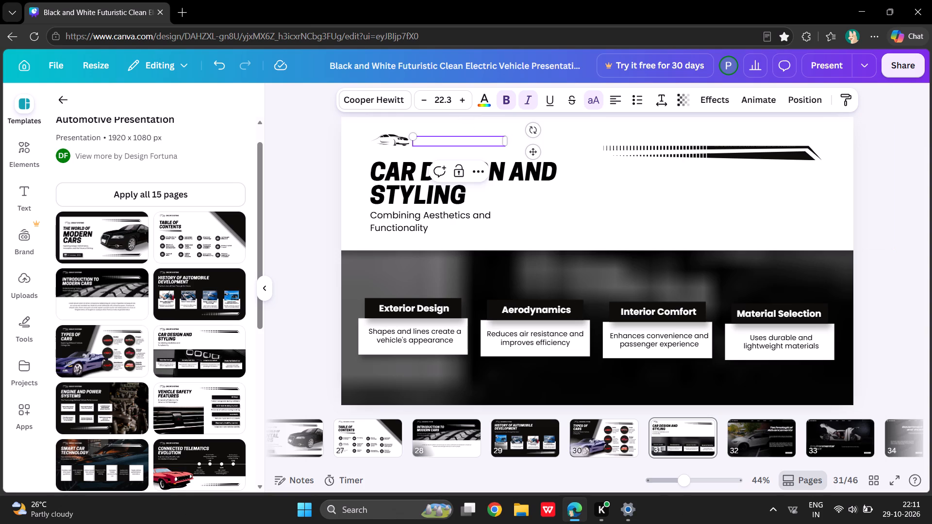
{"action": "type", "text": "CAR RENAL SYSTEM"}
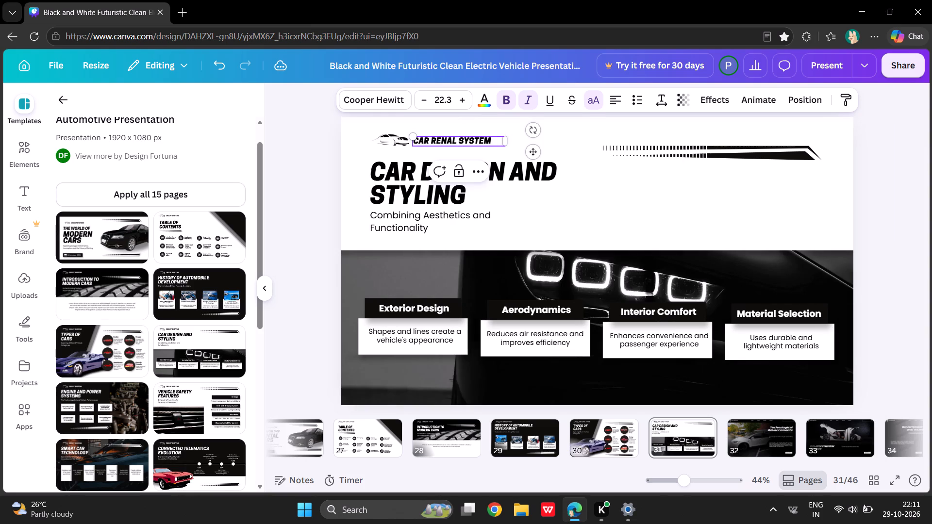